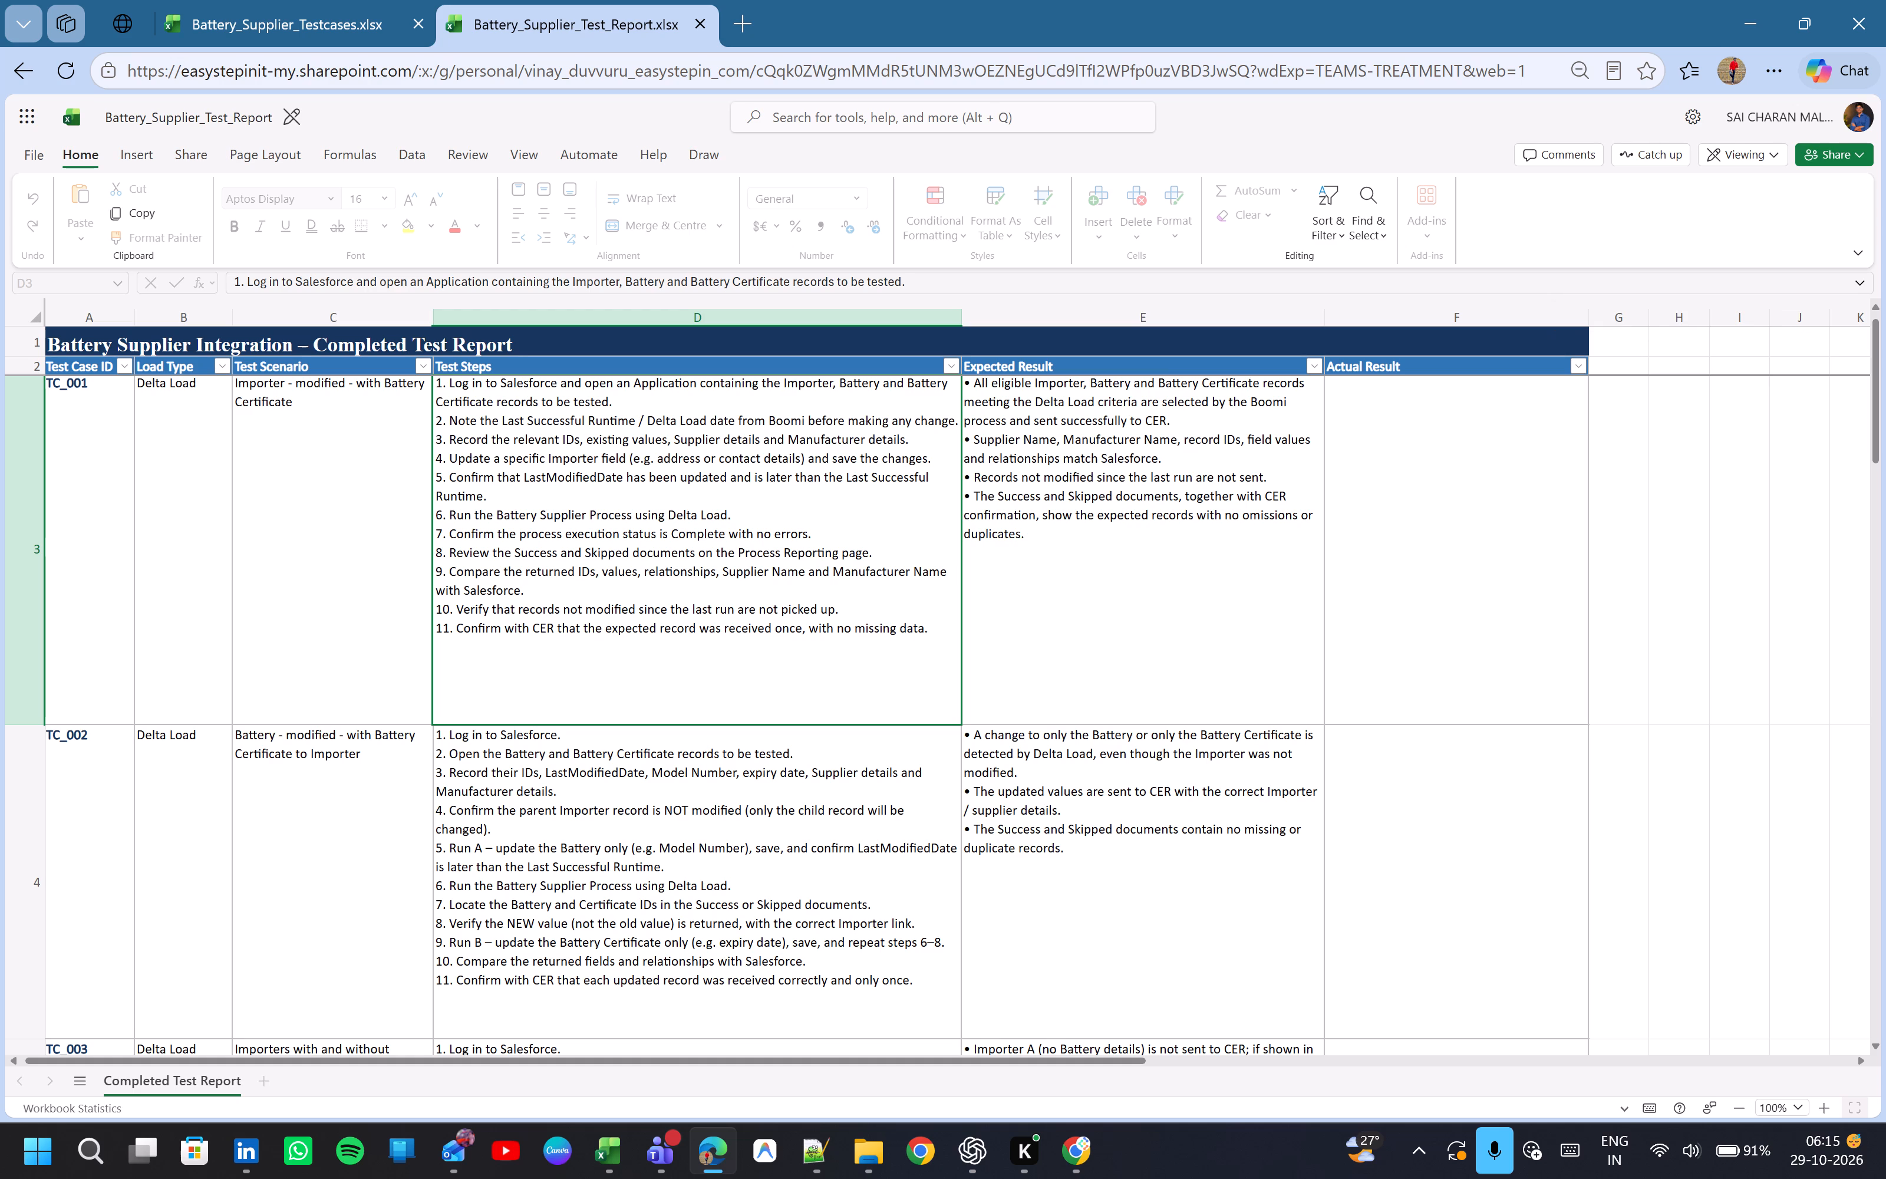
Compare the TC_001 test steps in the Battery_Supplier_Test_Report workbook with those in the Battery_Supplier_Testcases workbook.
{"action": "triple_click", "coordinate": [560, 420]}
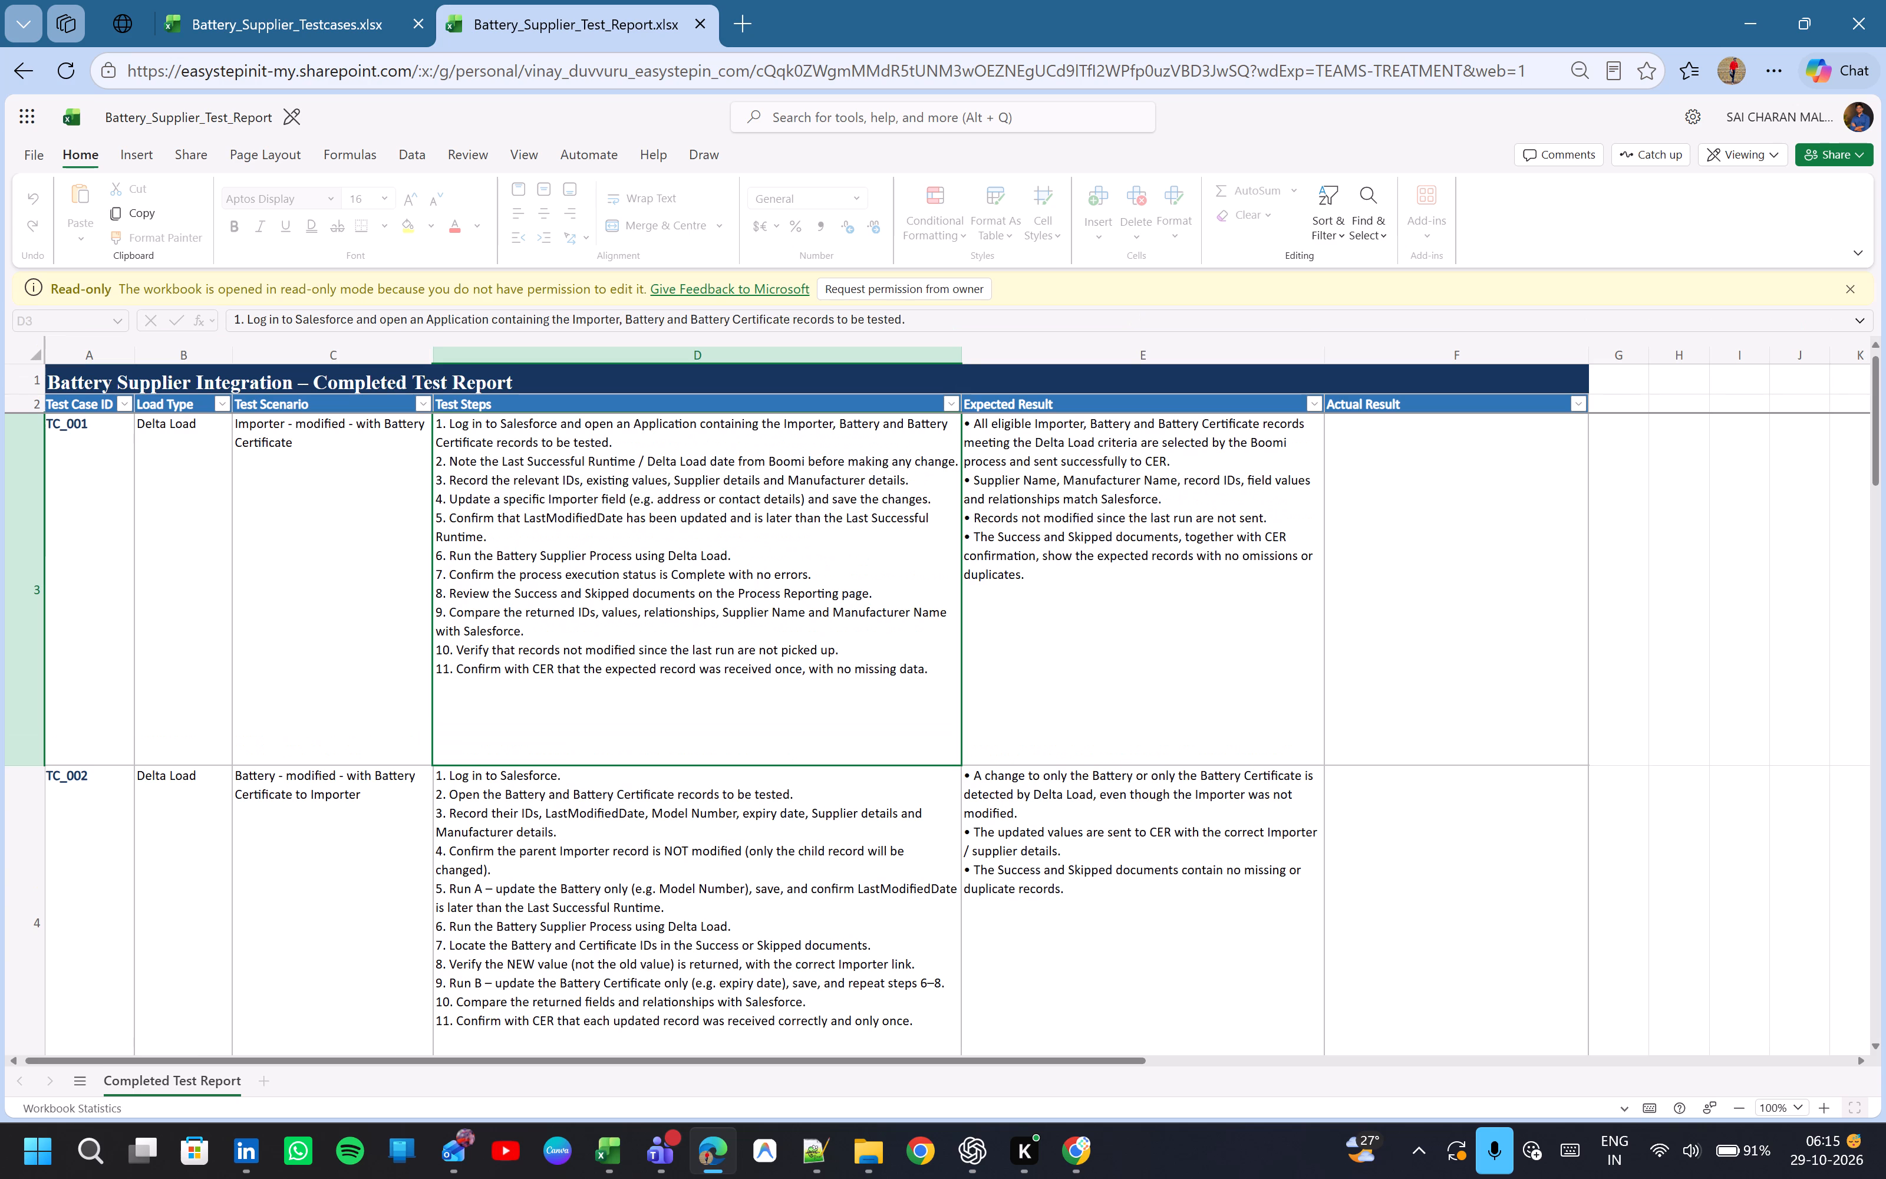
{"action": "left_click", "coordinate": [542, 480]}
{"action": "left_click", "coordinate": [302, 21]}
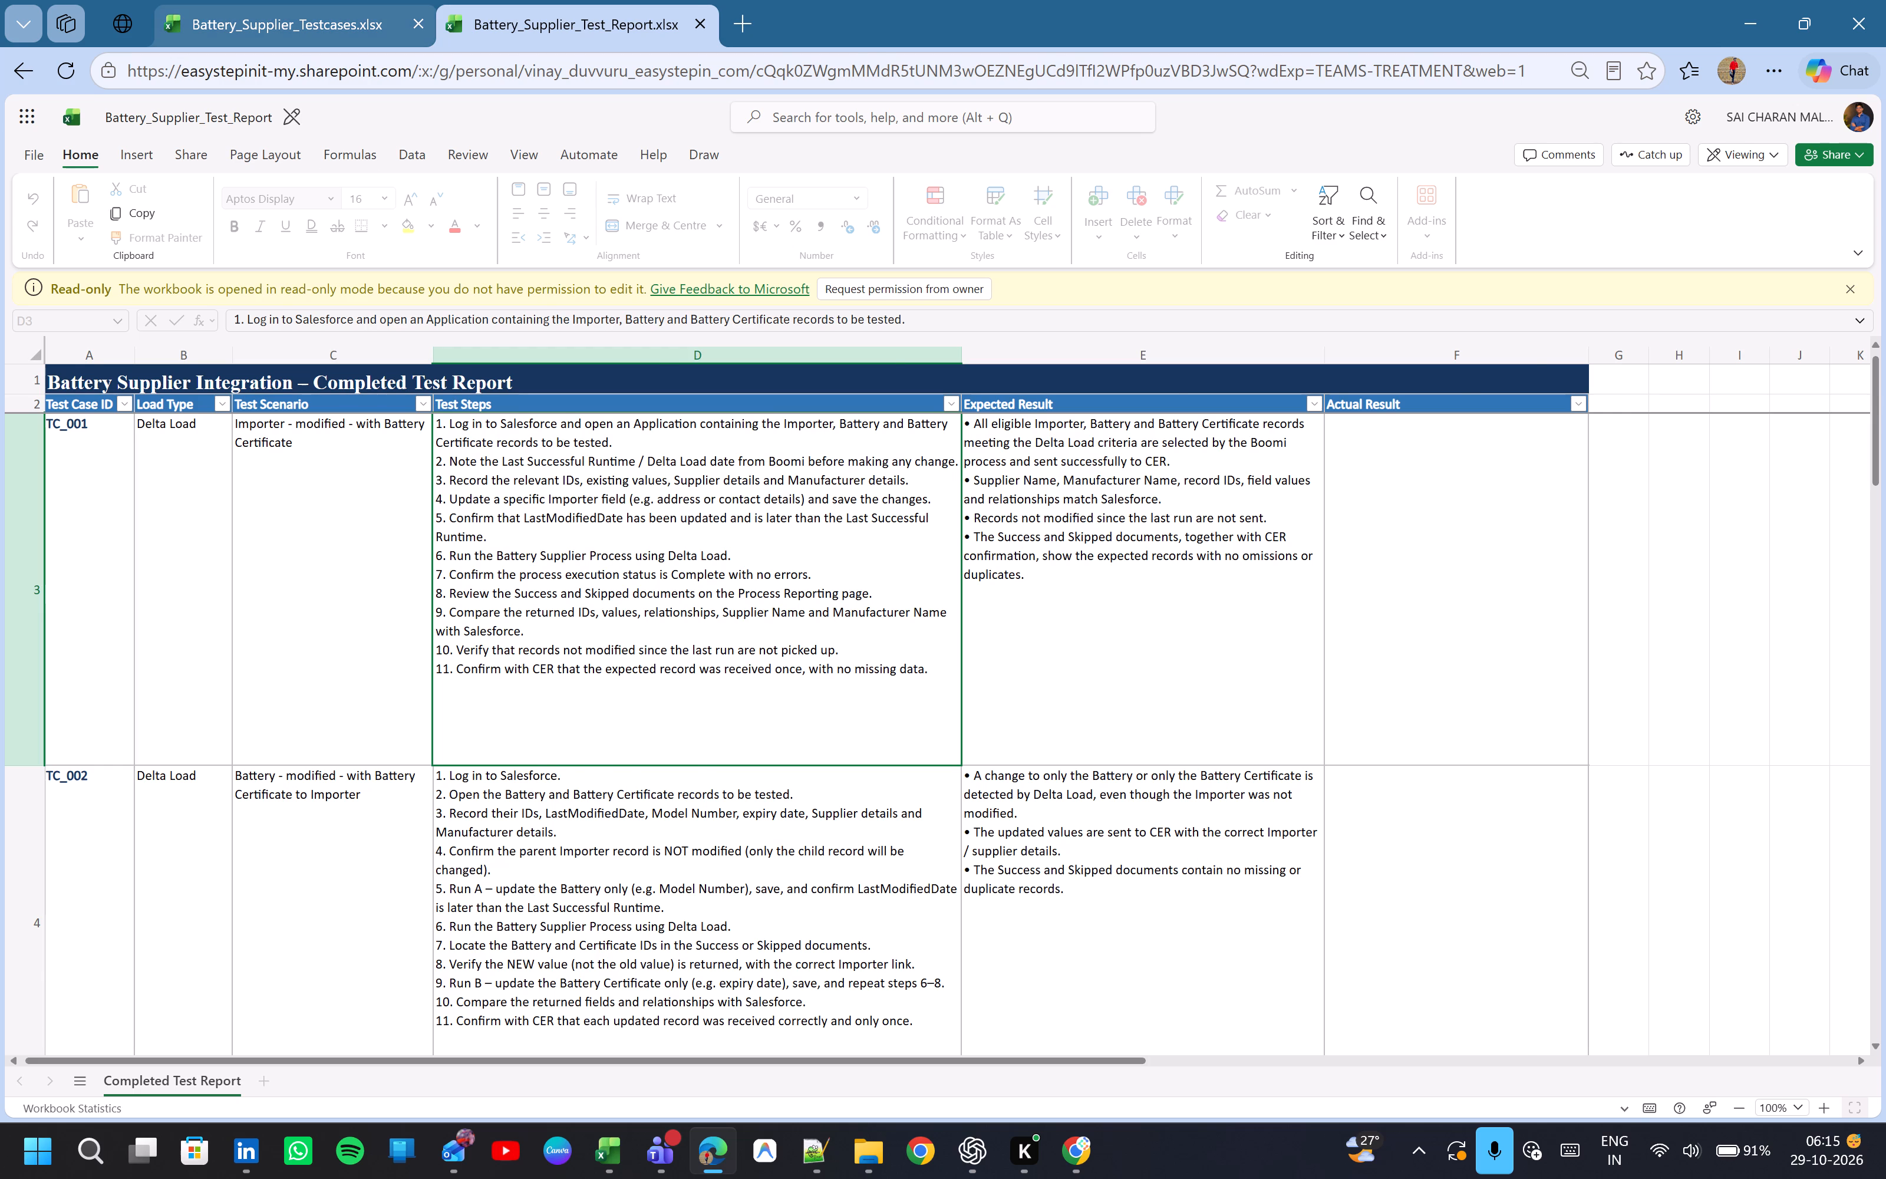
{"action": "scroll", "coordinate": [616, 582], "scroll_direction": "up", "scroll_amount": 3}
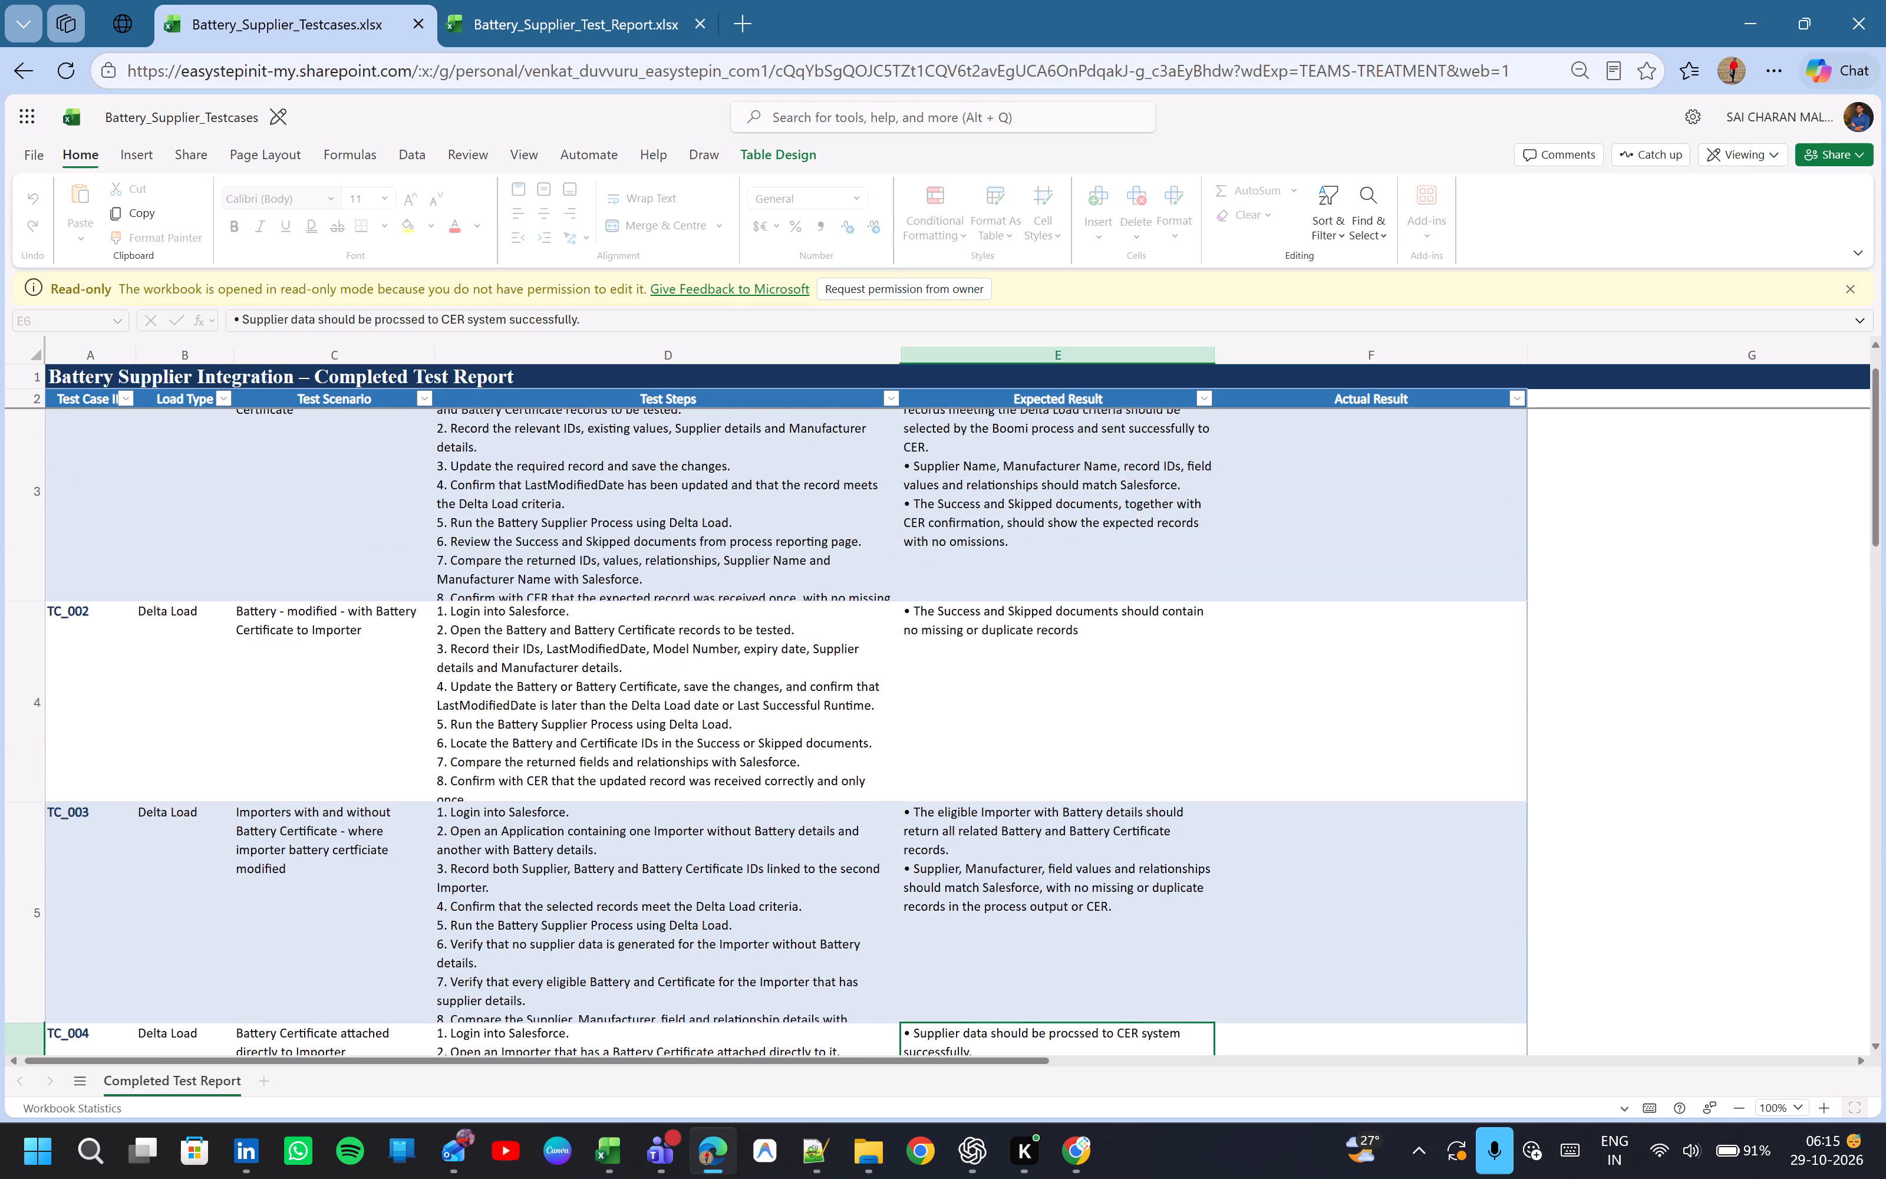
{"action": "scroll", "coordinate": [616, 582], "scroll_direction": "up", "scroll_amount": 4}
{"action": "left_click", "coordinate": [616, 582]}
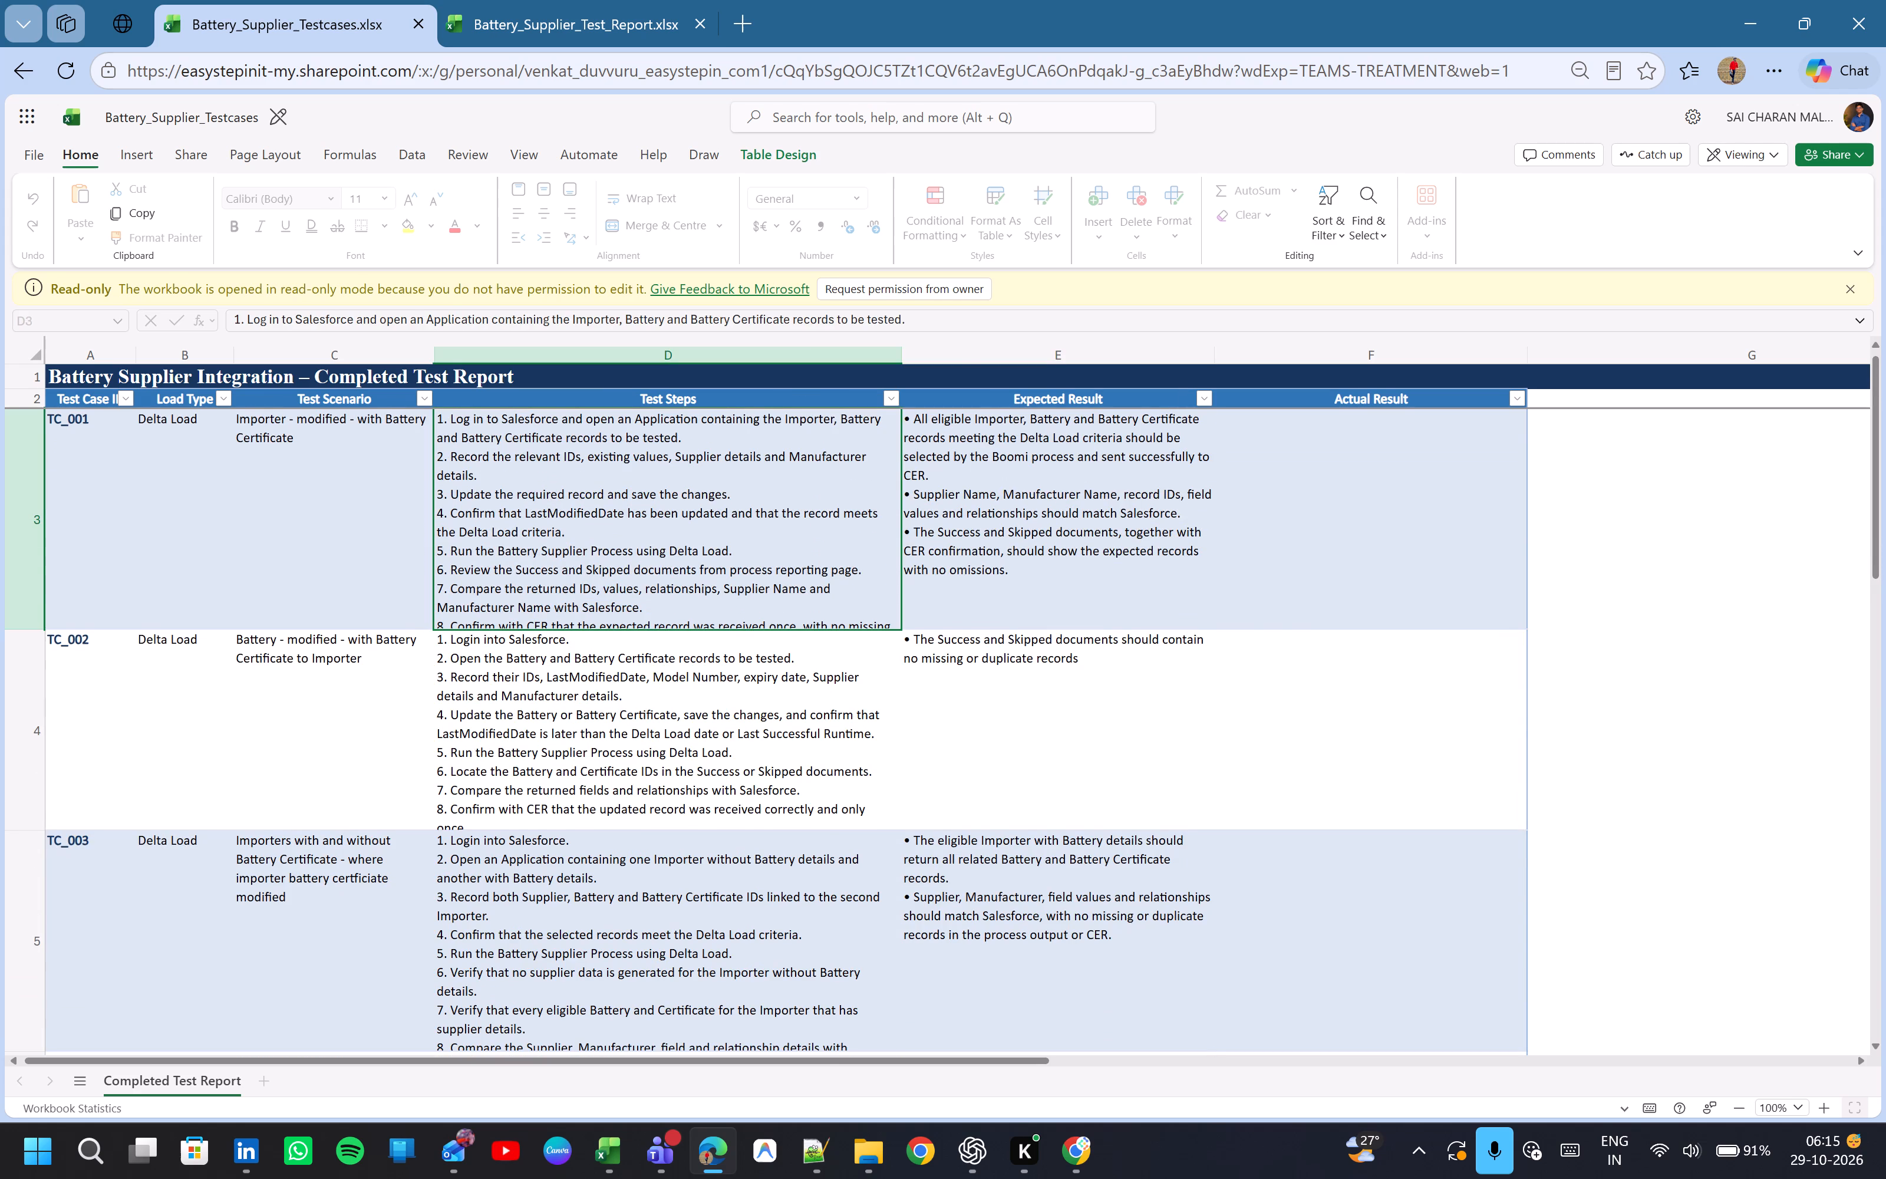
Move the Battery_Supplier_Test_Report workbook into its own browser window and tile it side by side with Battery_Supplier_Testcases.
{"action": "left_click_drag", "start_coordinate": [585, 19], "coordinate": [957, 255]}
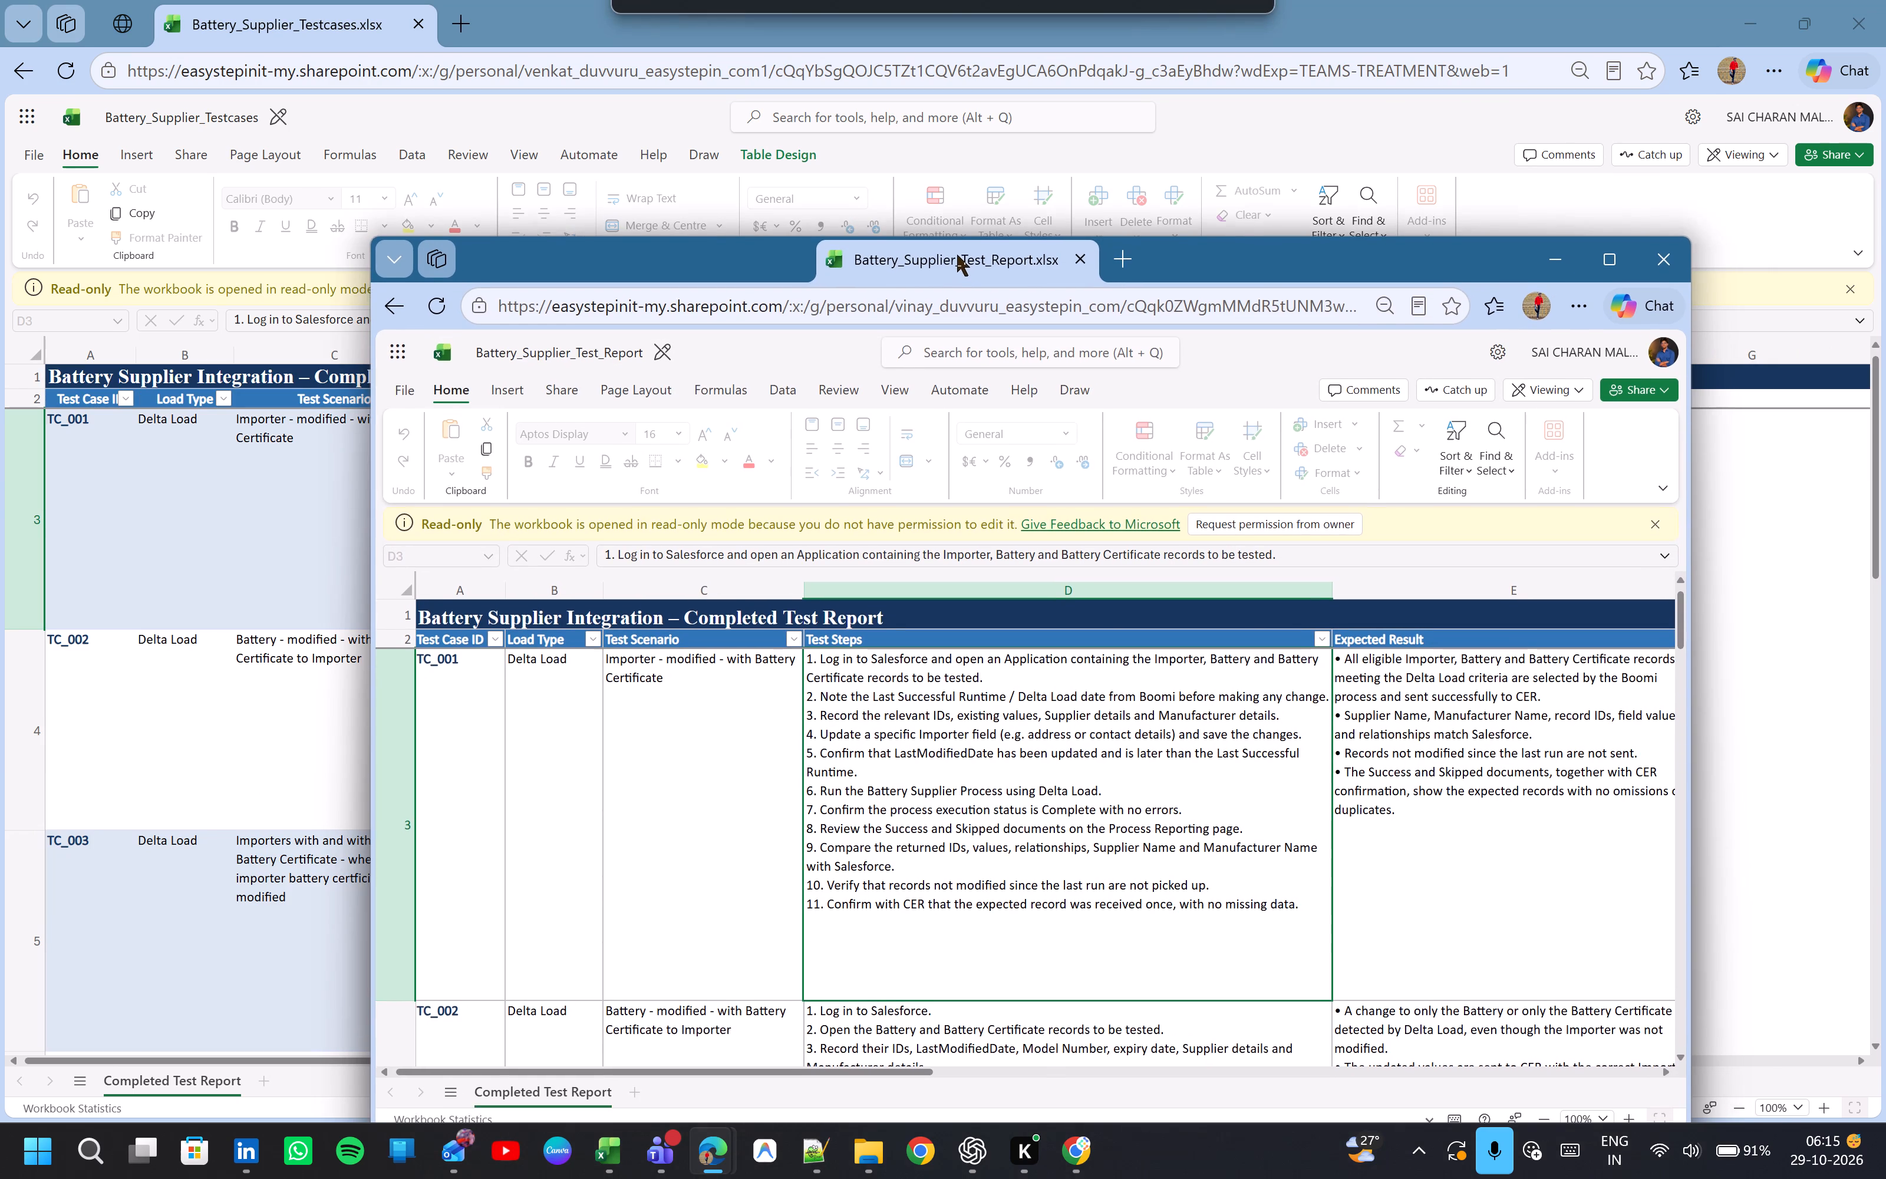
{"action": "left_click_drag", "start_coordinate": [957, 255], "coordinate": [961, 255]}
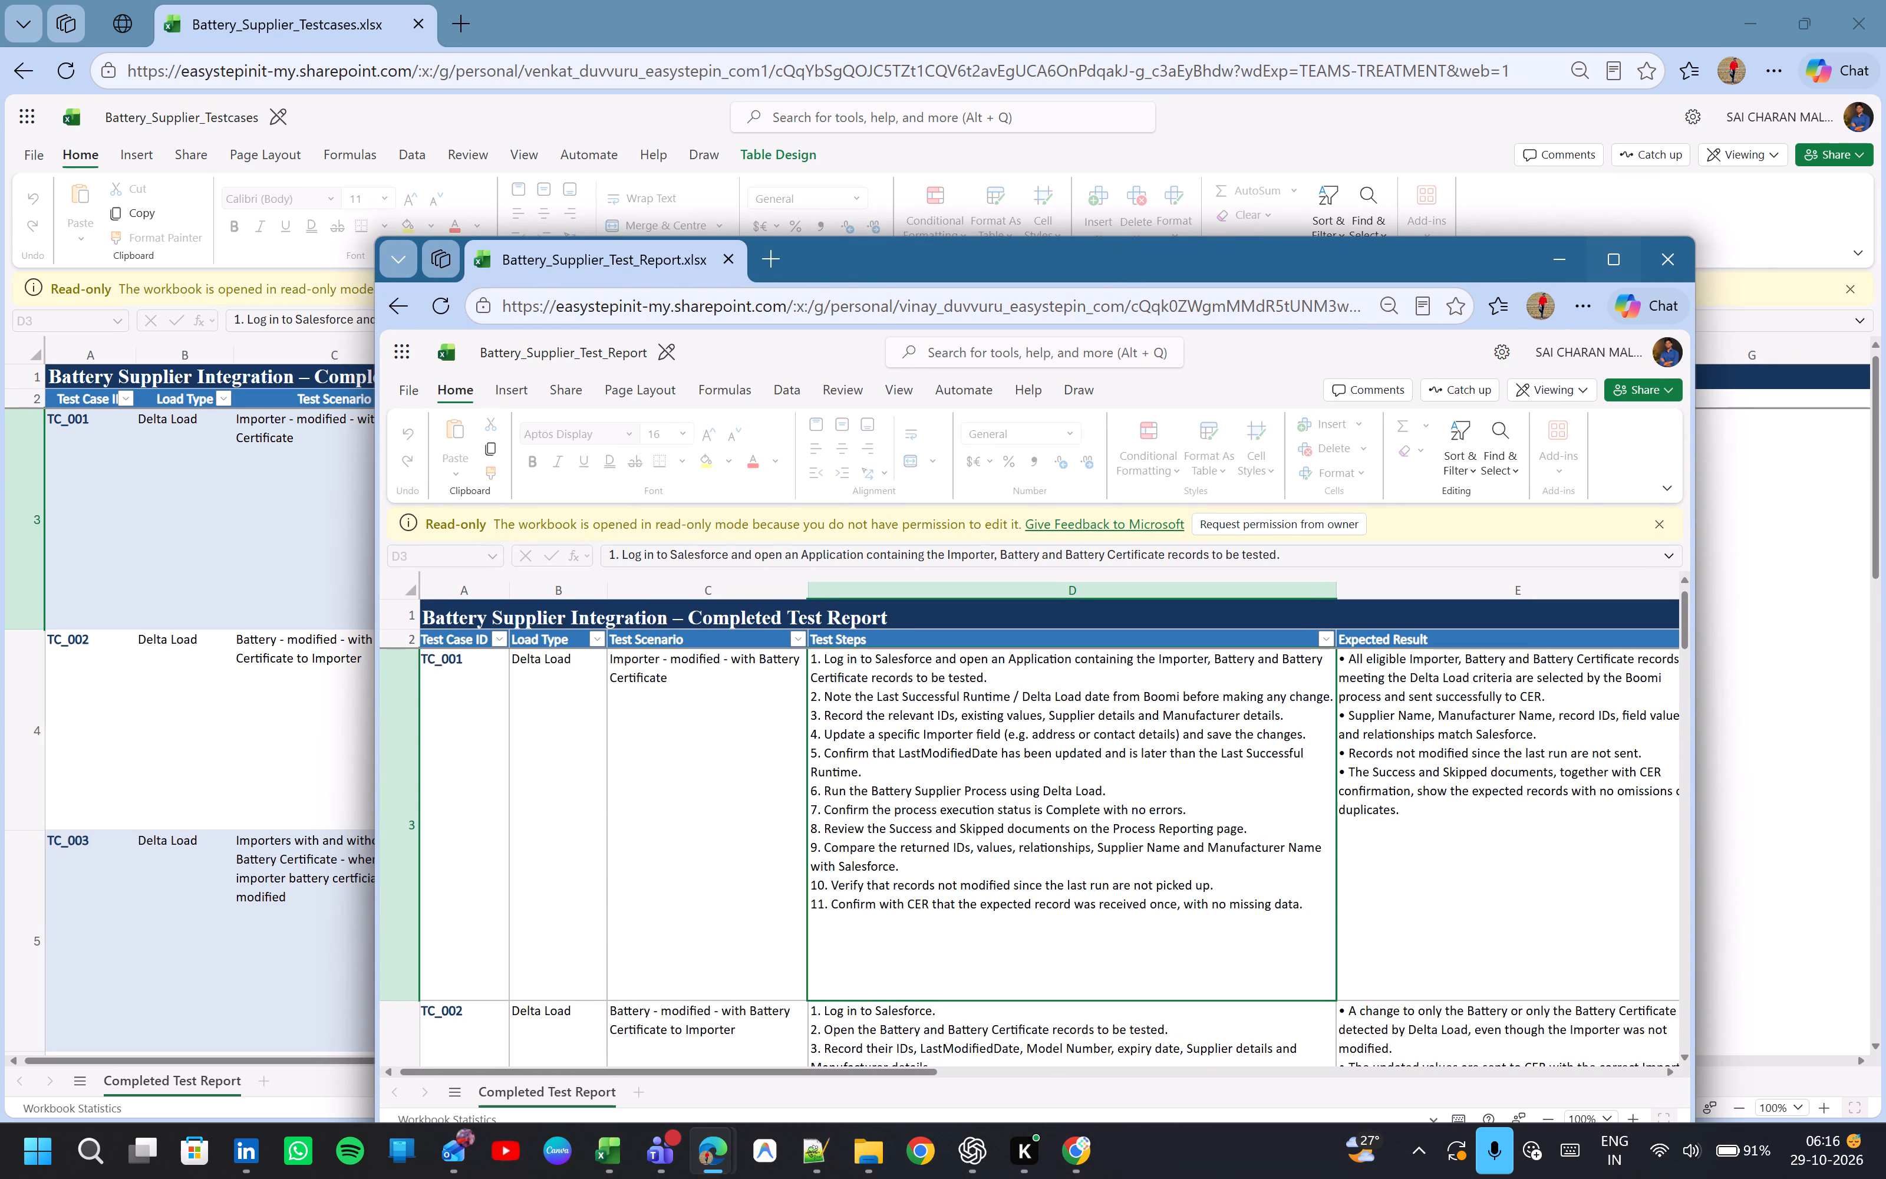
{"action": "left_click", "coordinate": [1509, 324]}
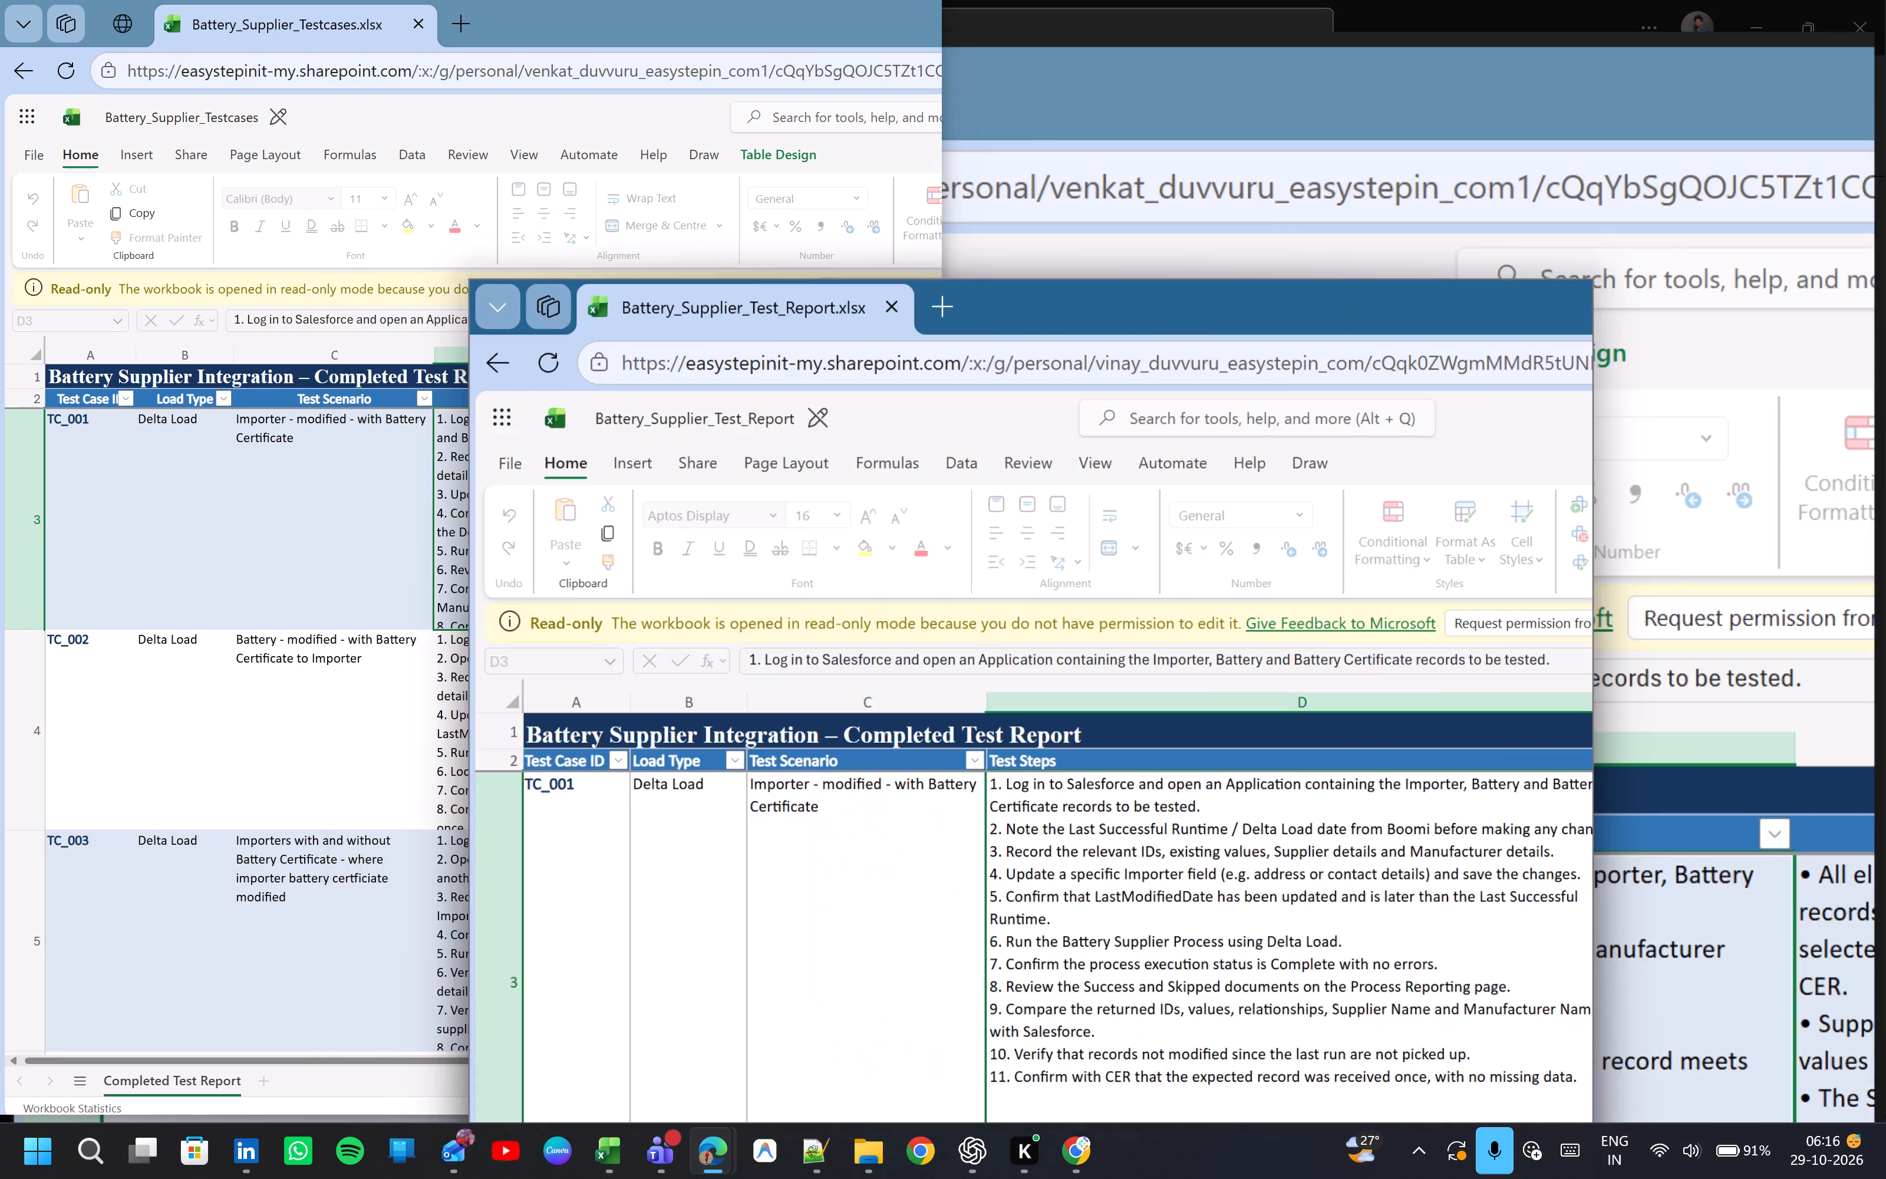
{"action": "scroll", "coordinate": [695, 642], "scroll_direction": "left", "scroll_amount": 2}
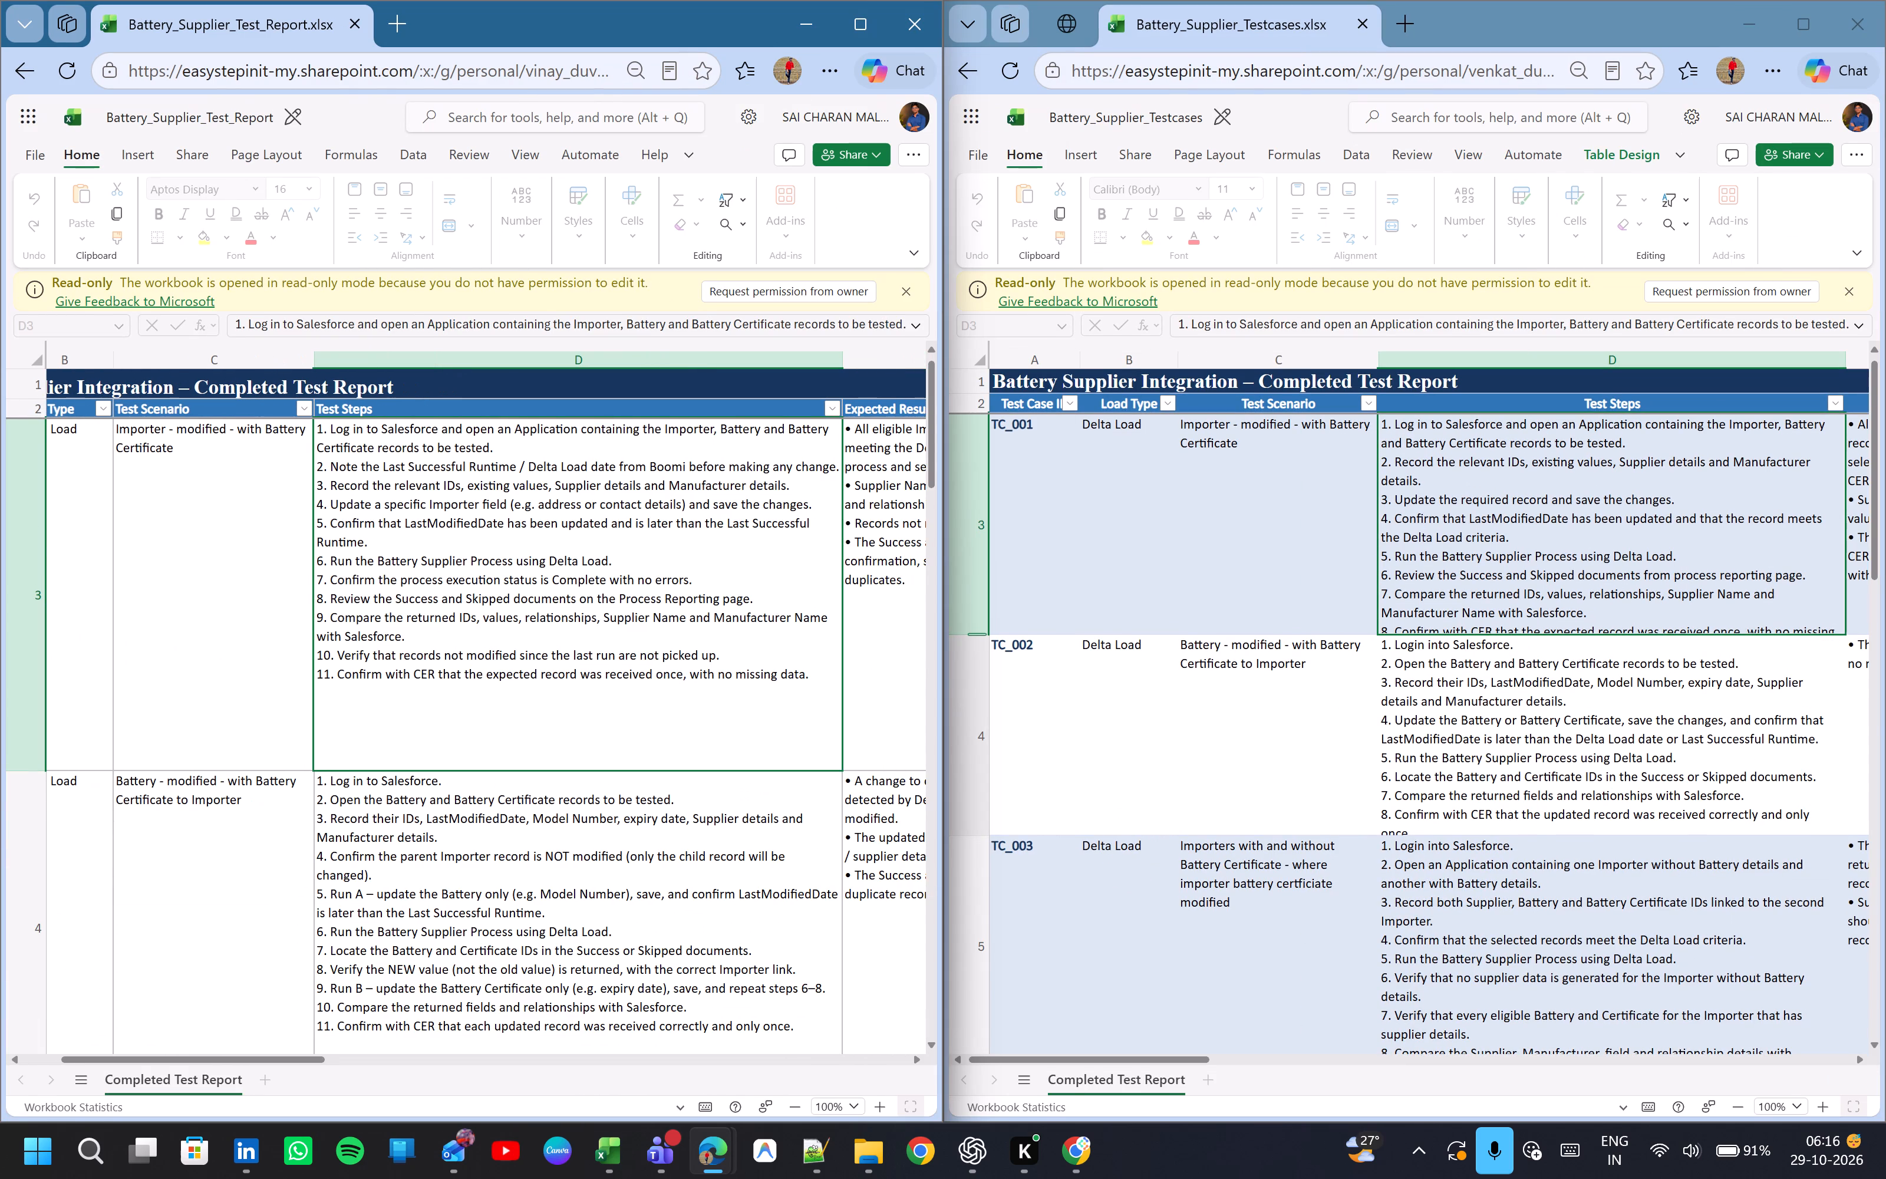
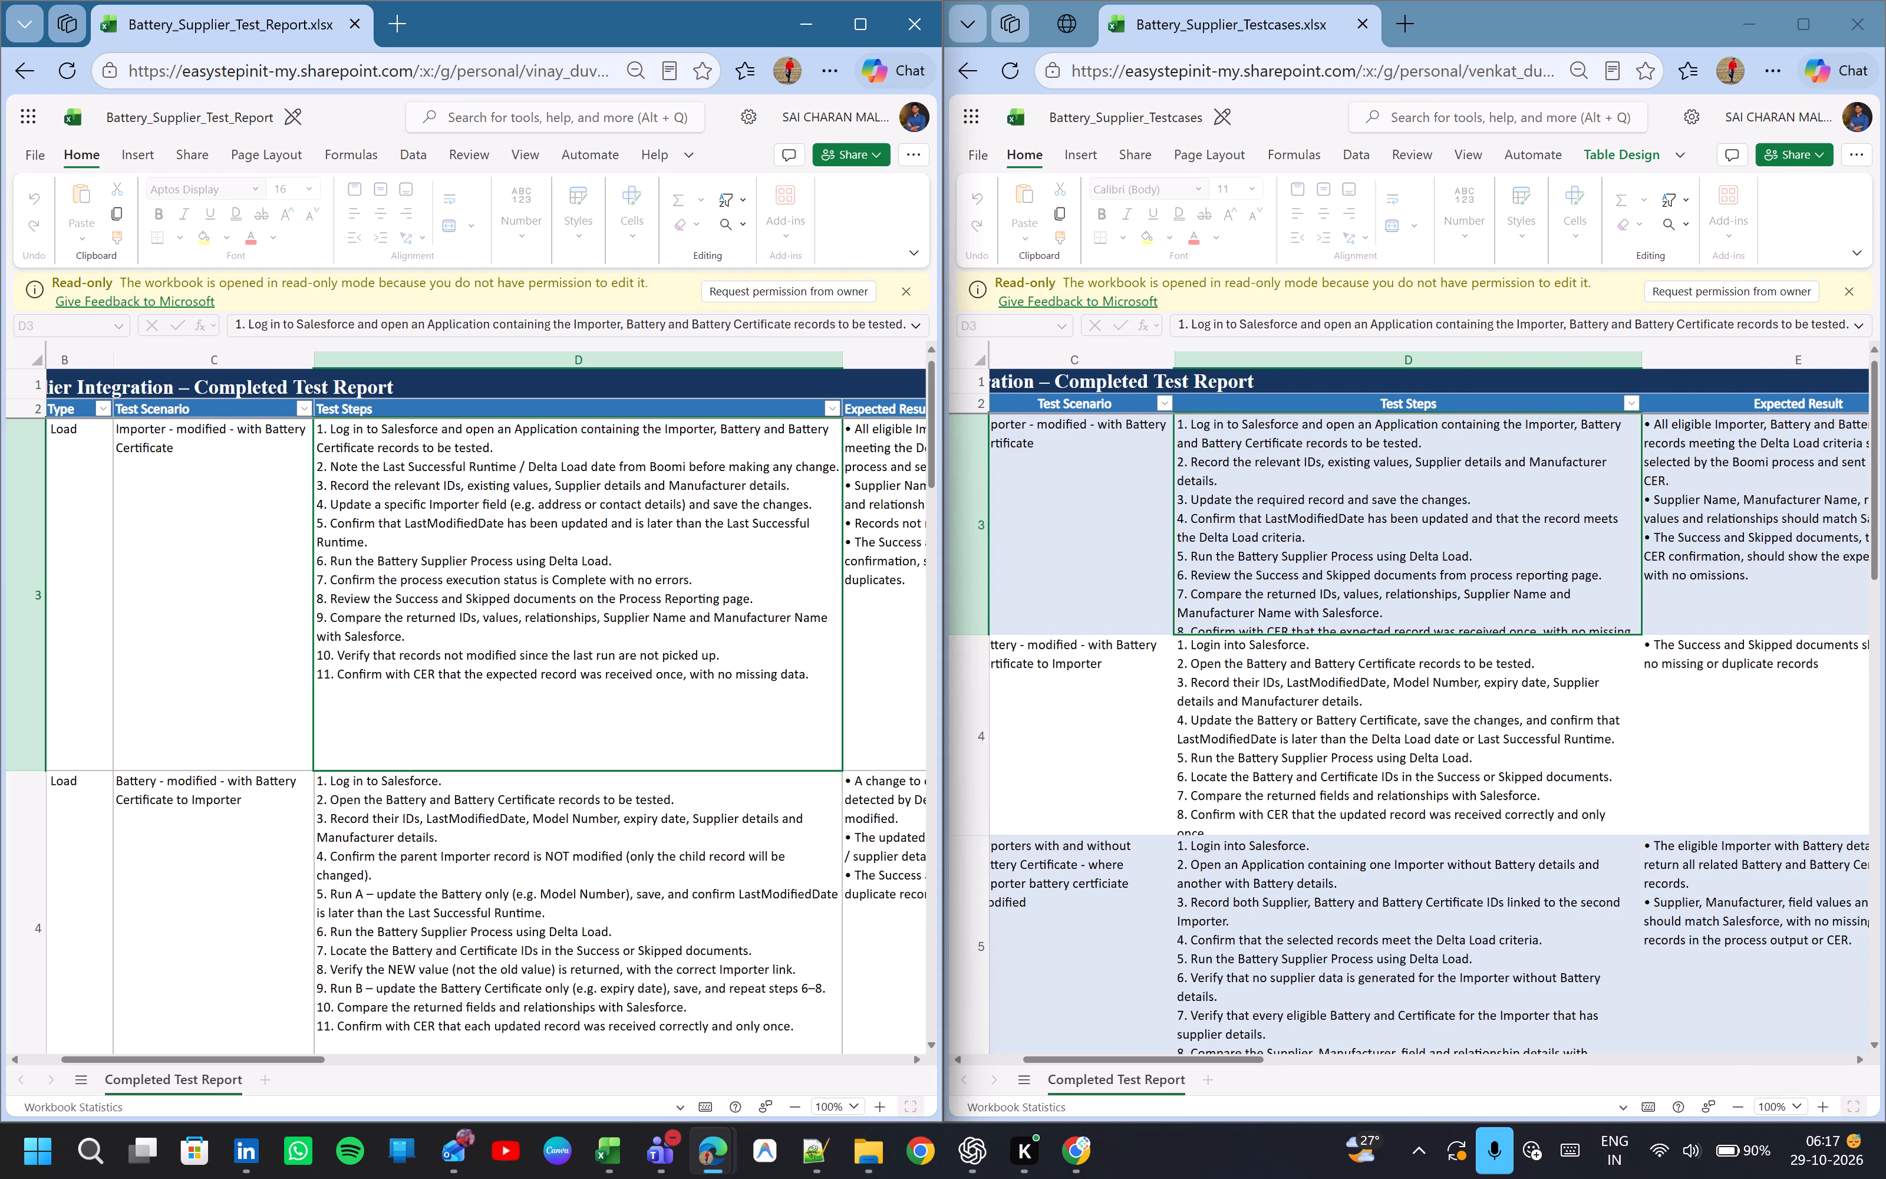
Compare the TC_001 test steps in Battery_Supplier_Test_Report with those in Battery_Supplier_Testcases at a readable size, side by side.
{"action": "scroll", "coordinate": [1245, 753], "scroll_direction": "up", "scroll_amount": 1}
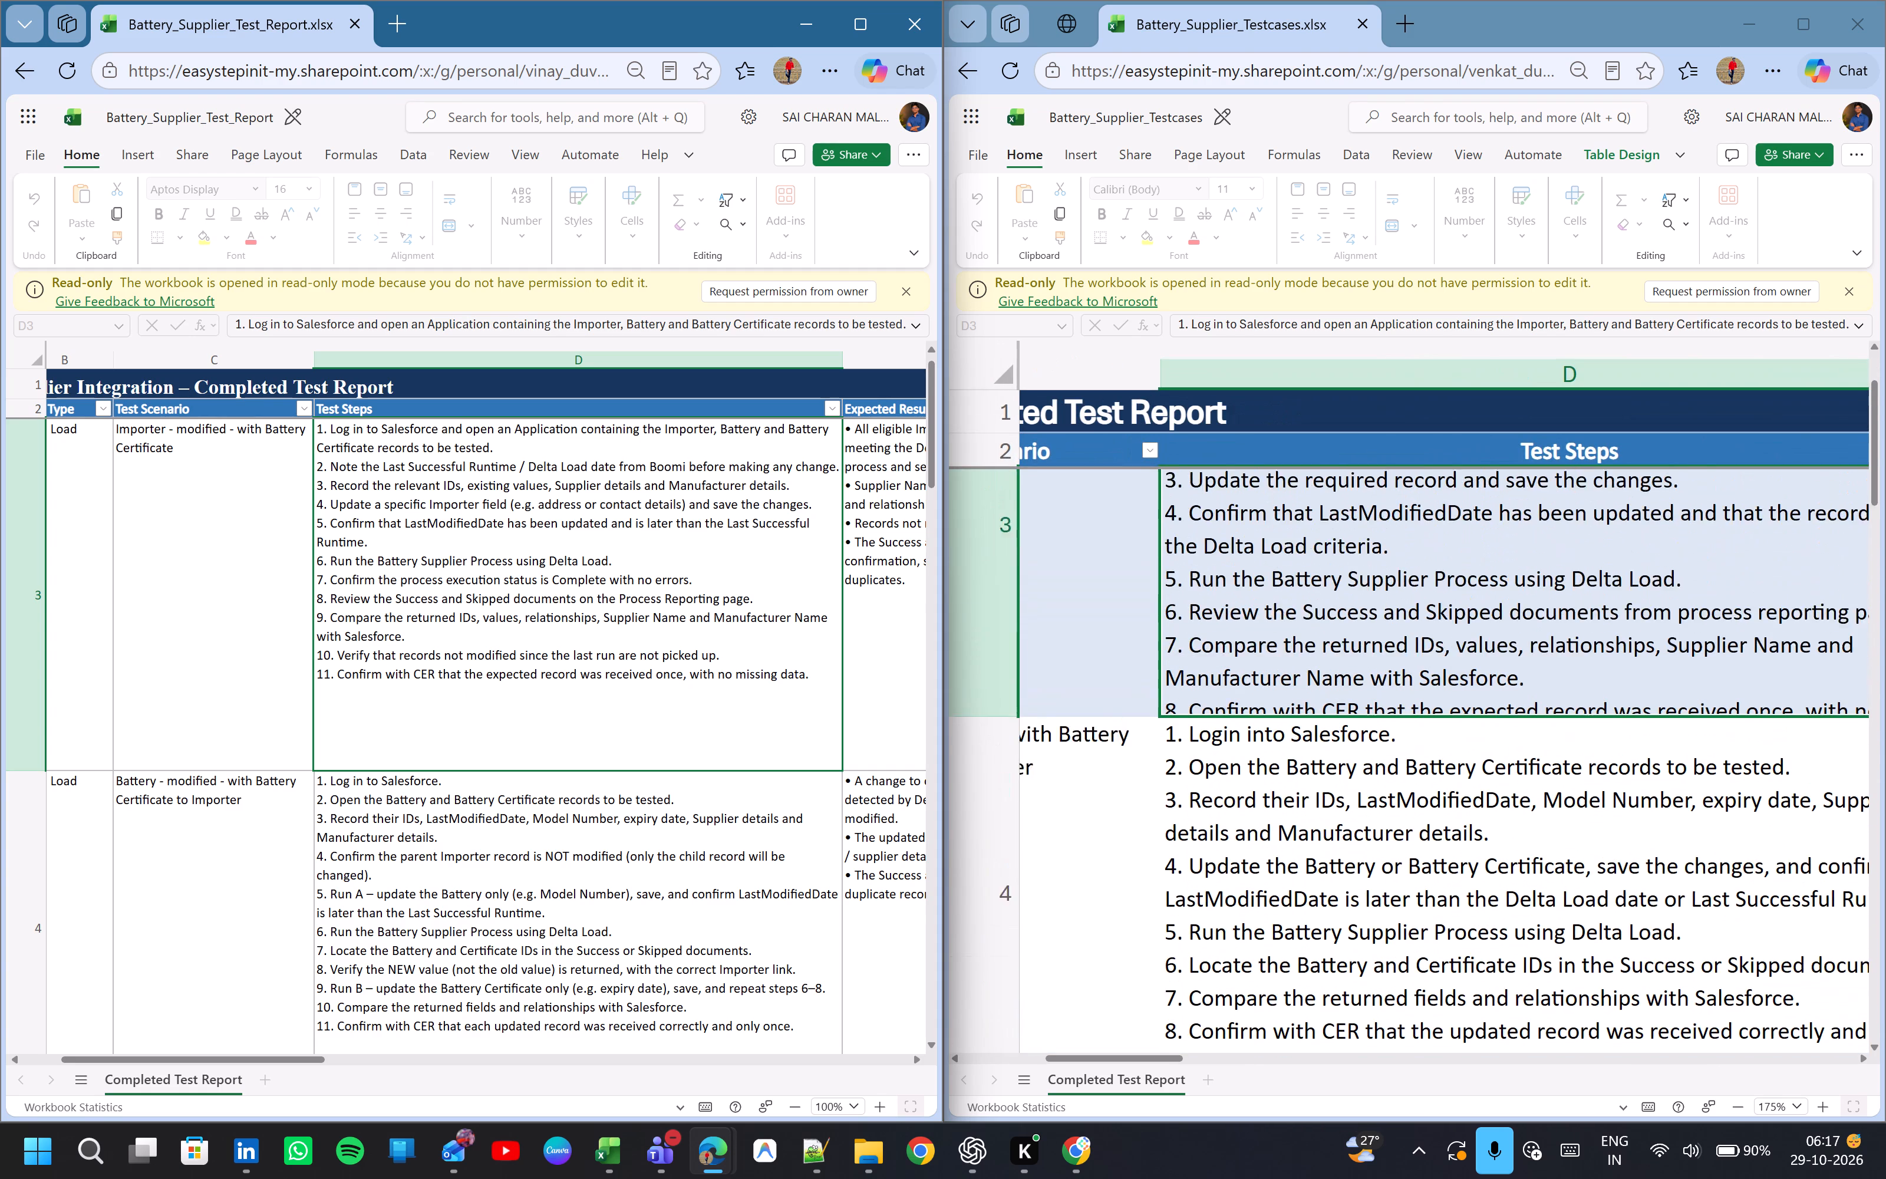
{"action": "scroll", "coordinate": [1245, 753], "scroll_direction": "up", "scroll_amount": 2}
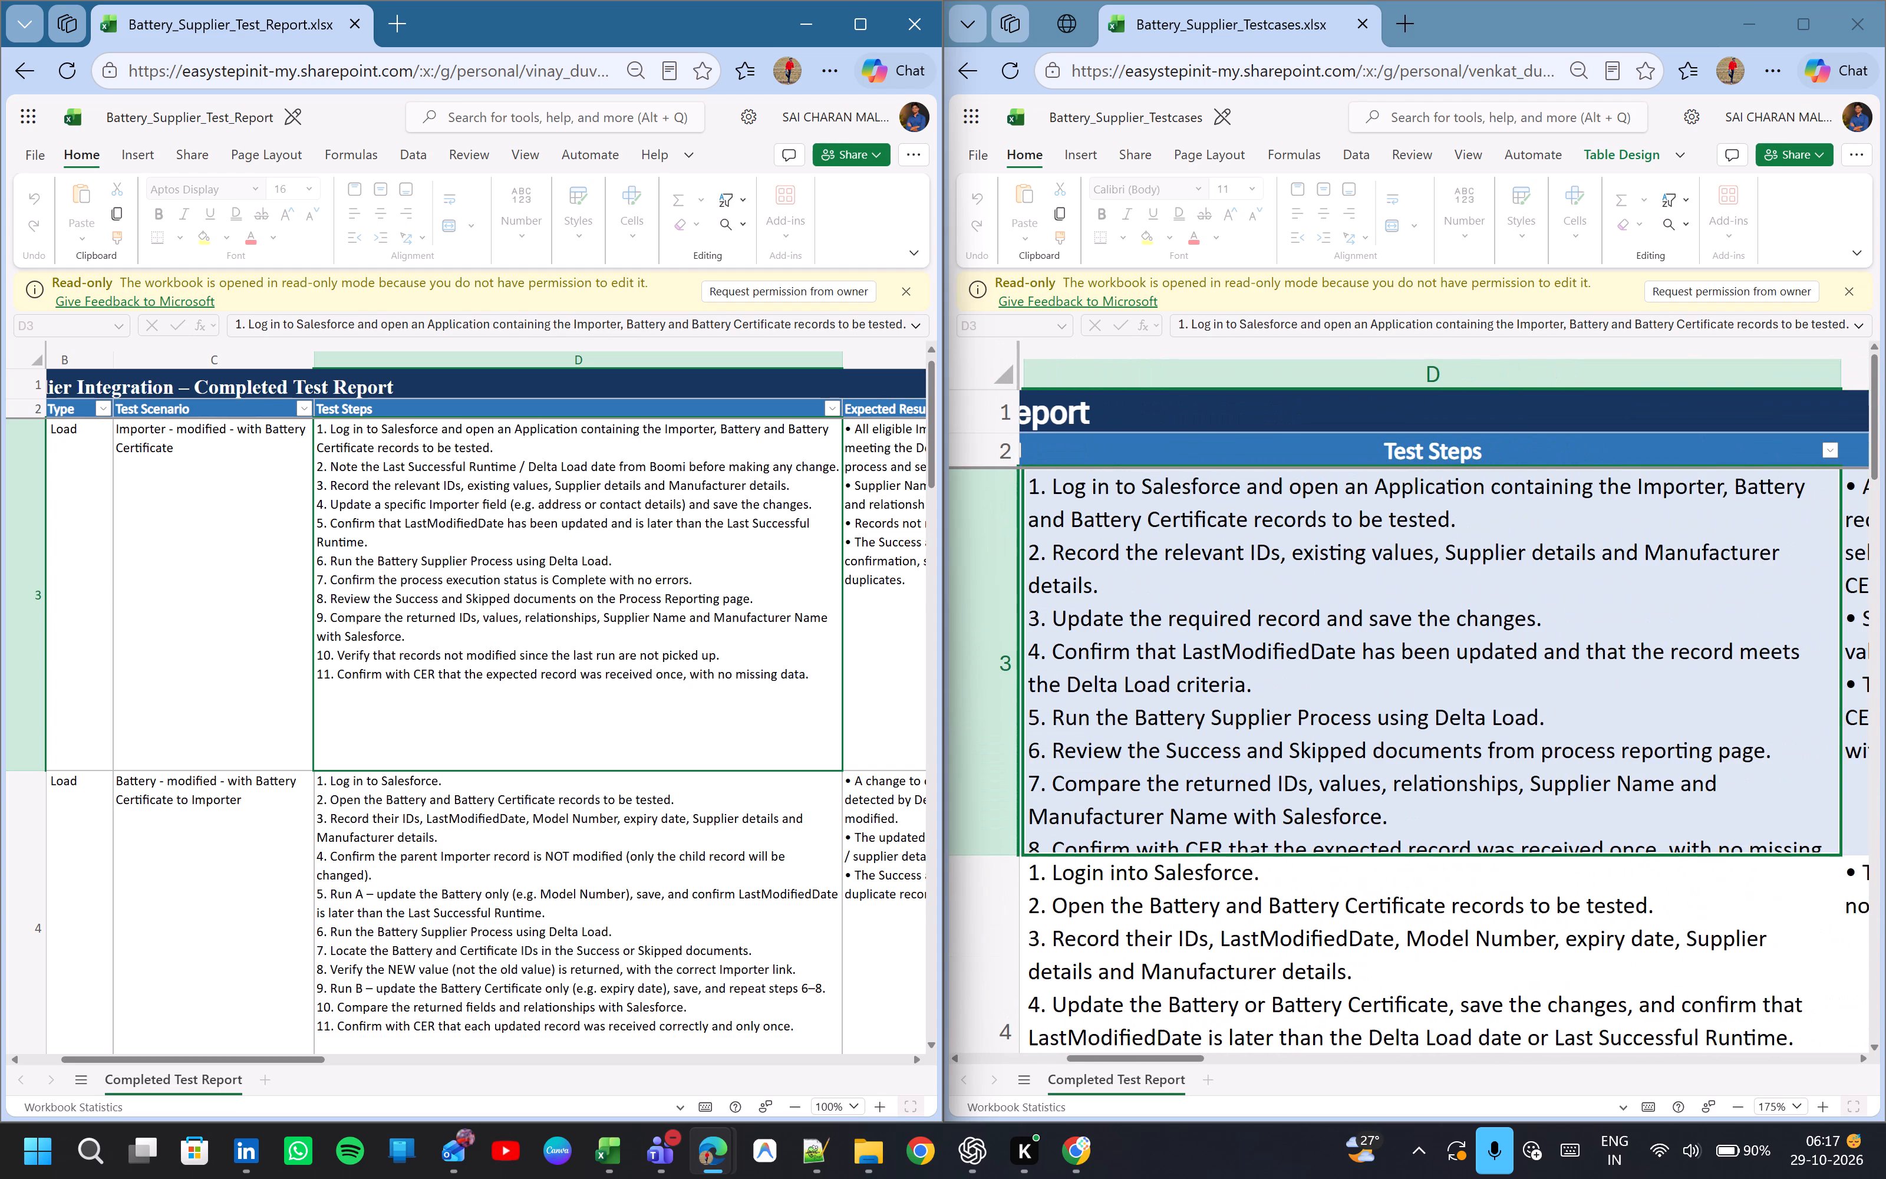
{"action": "scroll", "coordinate": [1245, 753], "scroll_direction": "up", "scroll_amount": 2}
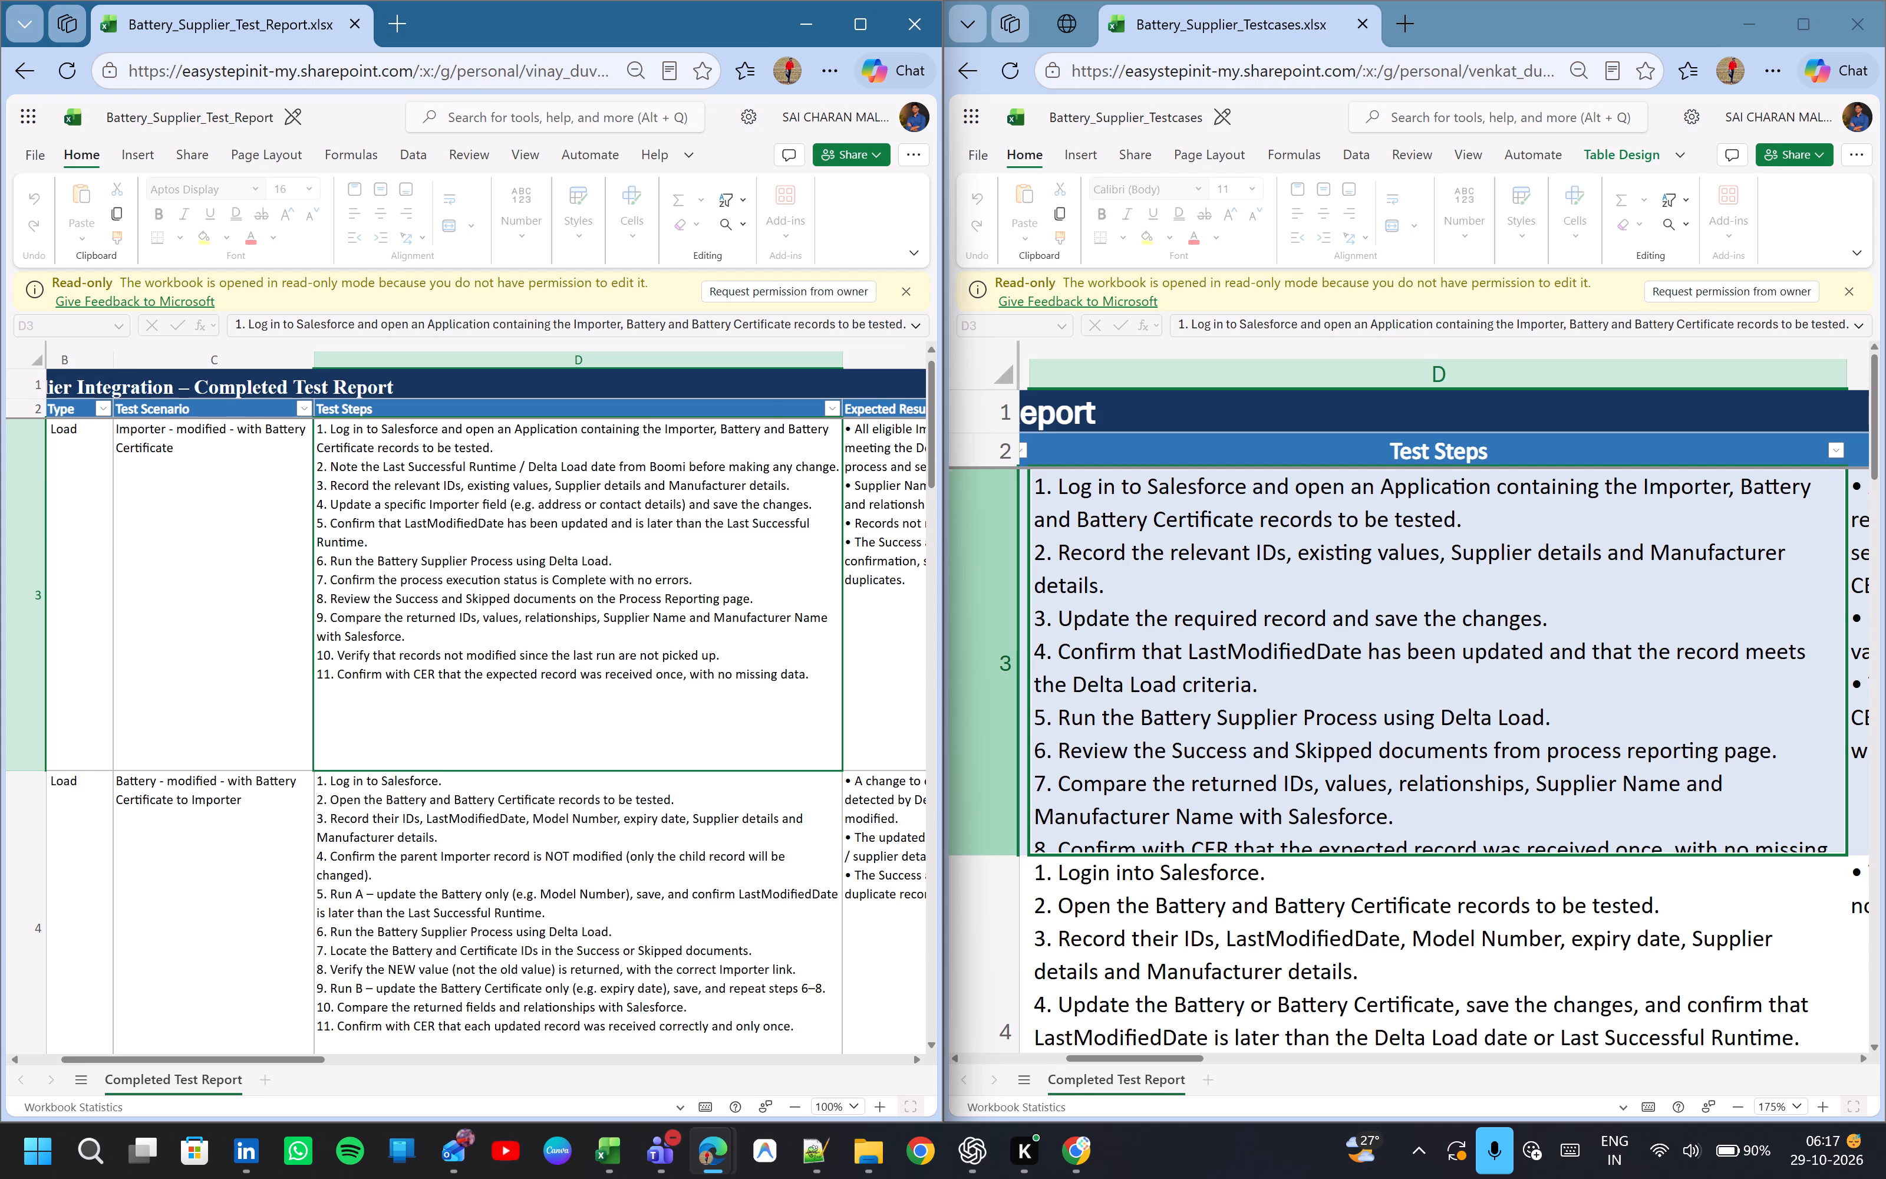
{"action": "scroll", "coordinate": [435, 668], "scroll_direction": "left", "scroll_amount": 1}
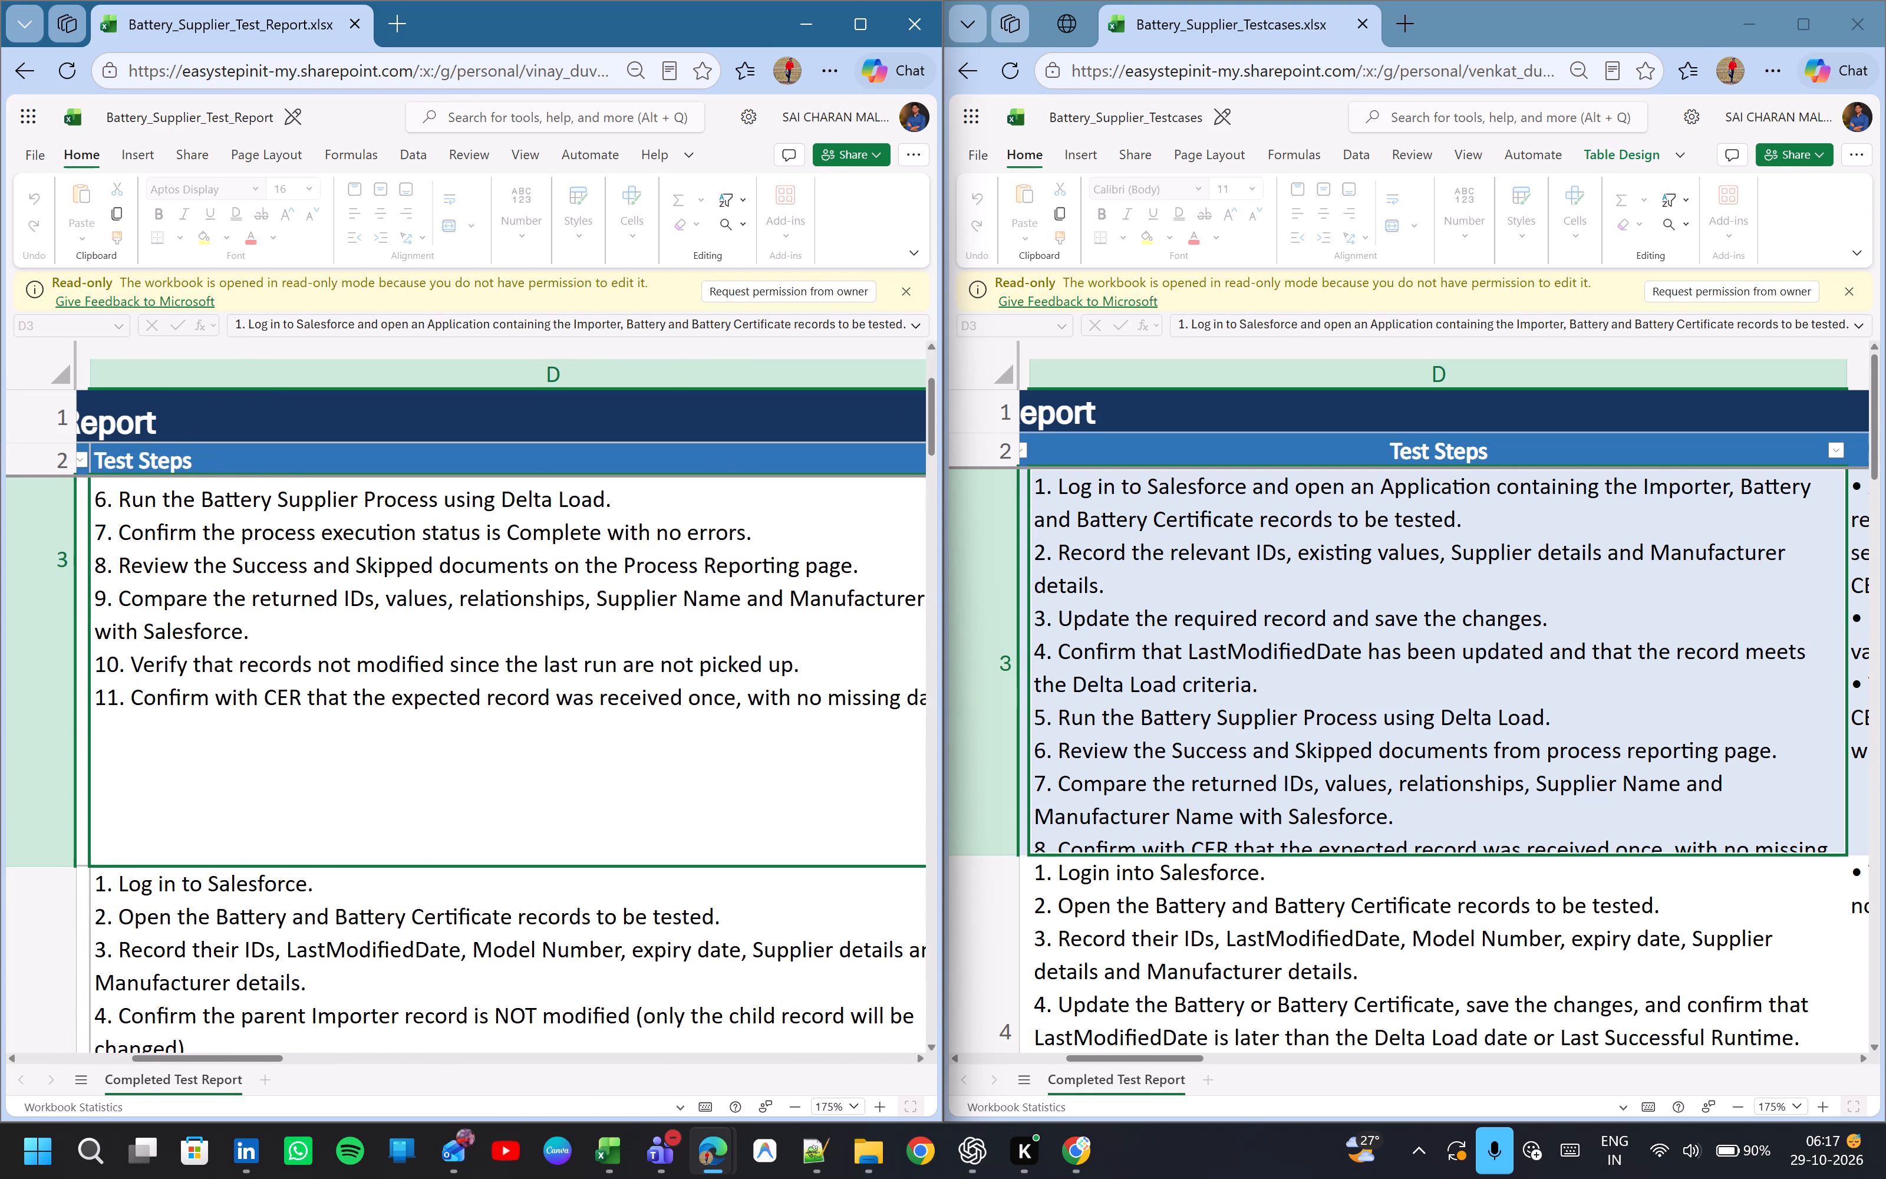
{"action": "scroll", "coordinate": [435, 668], "scroll_direction": "left", "scroll_amount": 1}
{"action": "scroll", "coordinate": [435, 668], "scroll_direction": "up", "scroll_amount": 4}
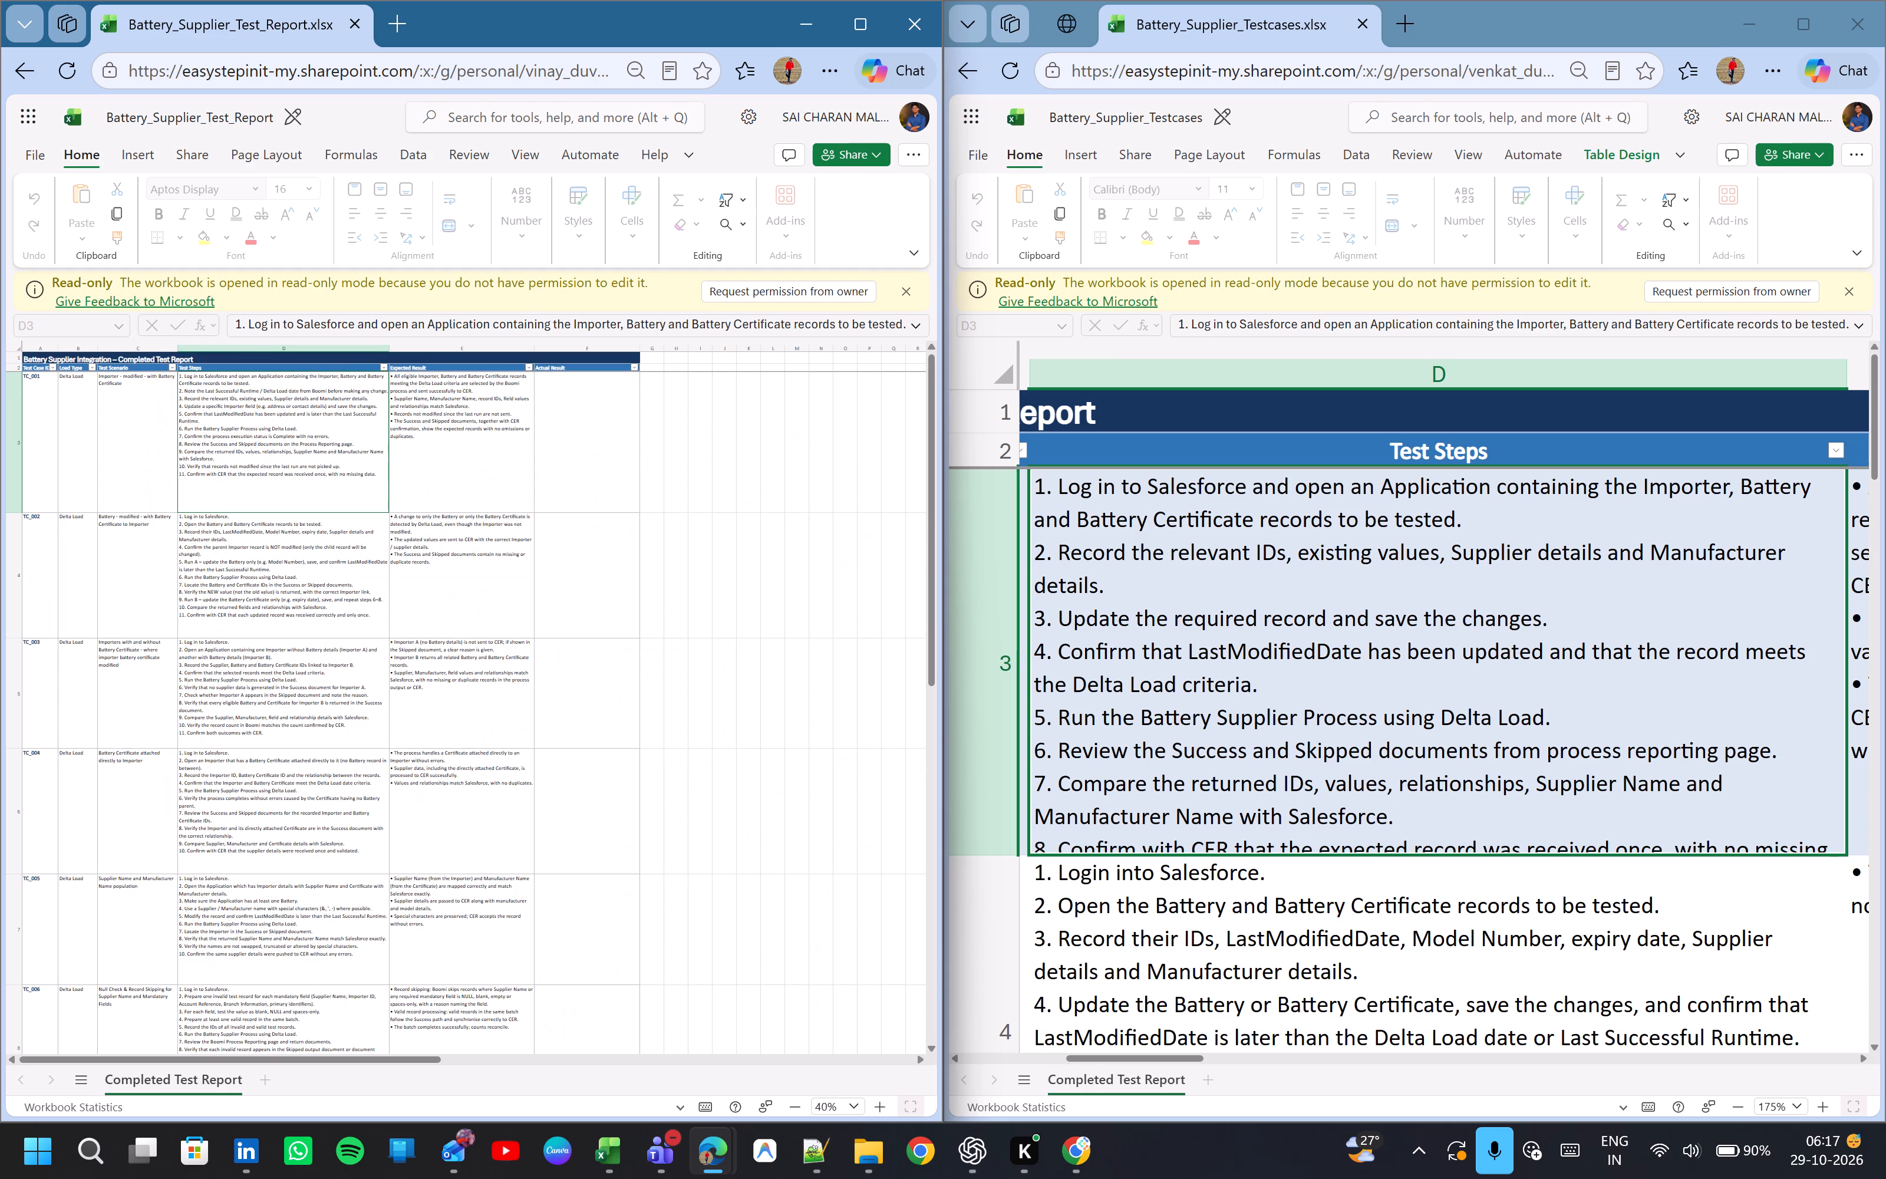
{"action": "triple_click", "coordinate": [881, 1108]}
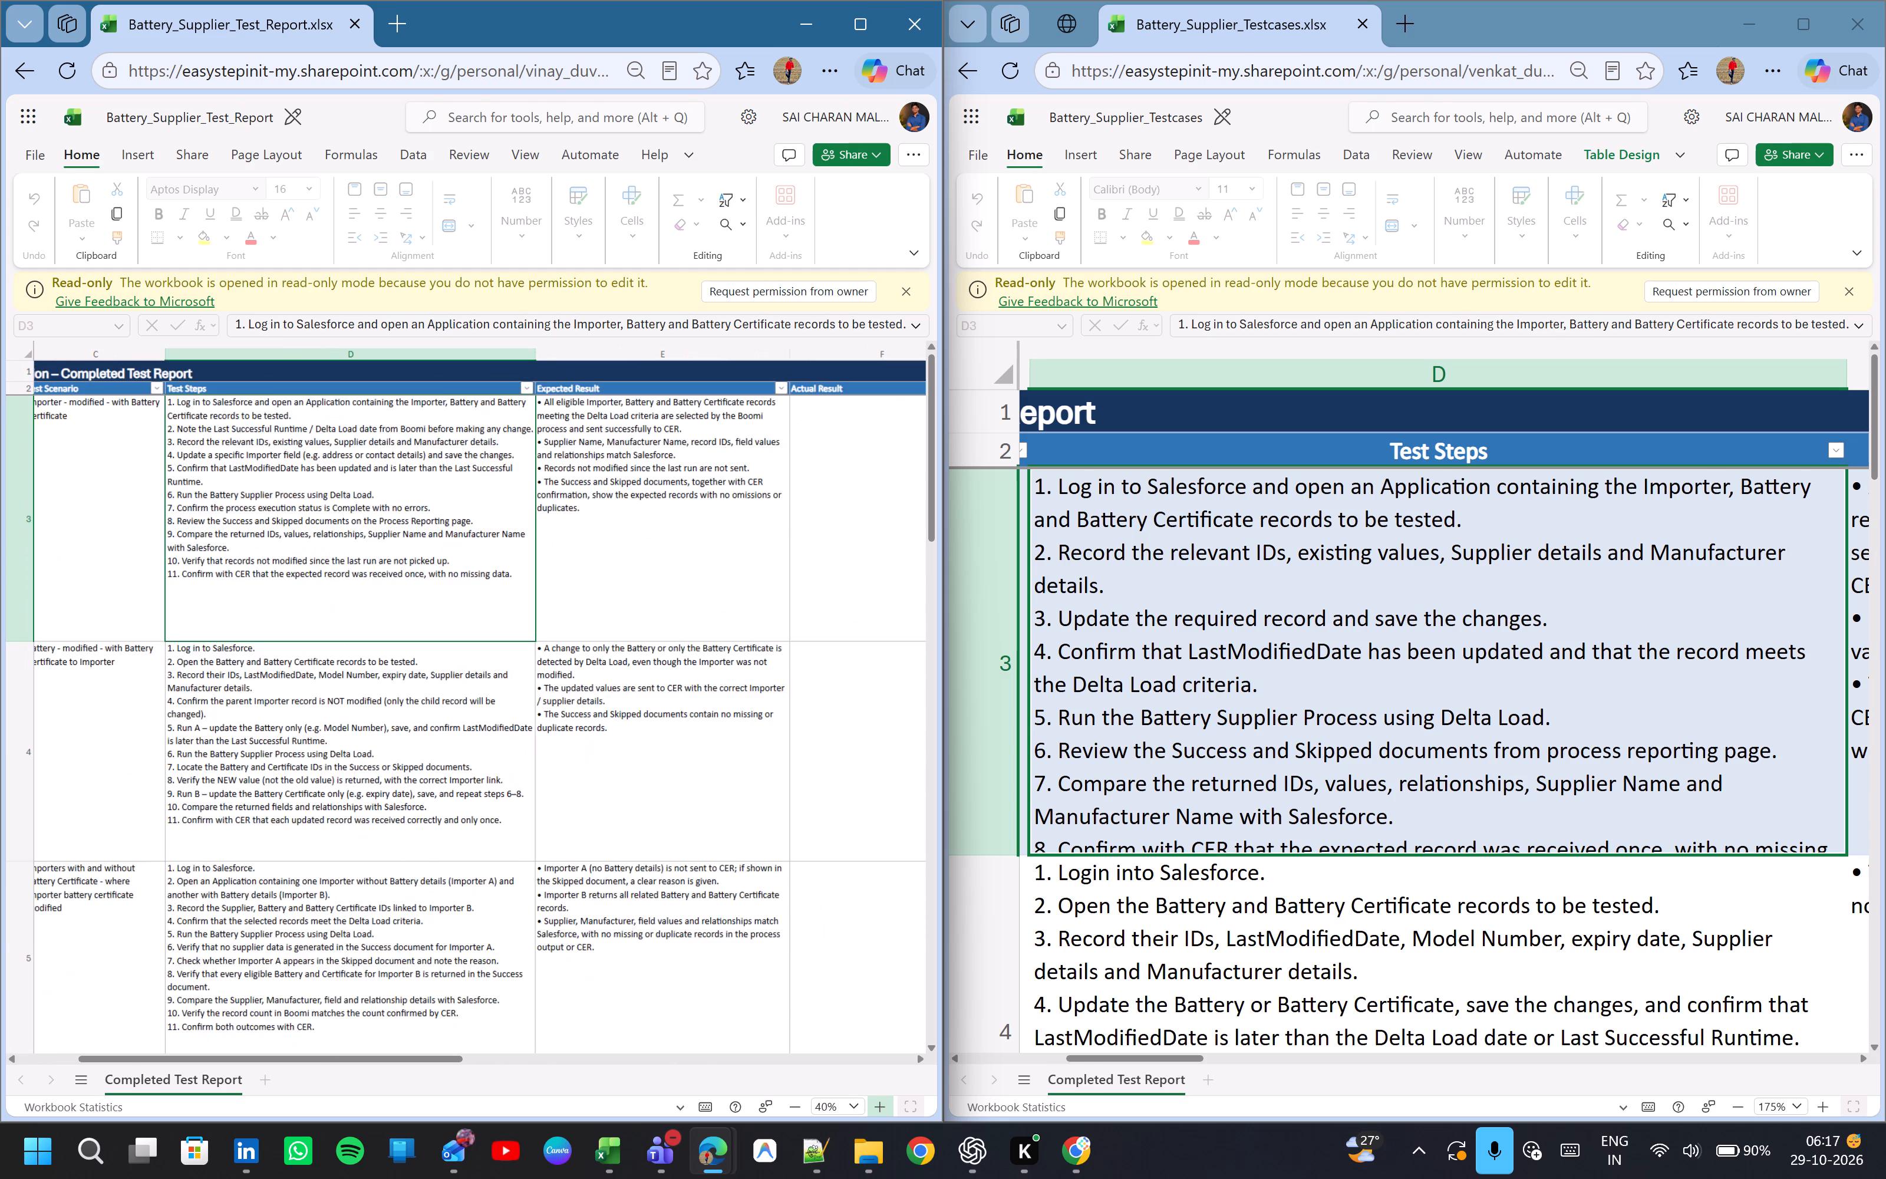
{"action": "left_click", "coordinate": [881, 1108]}
{"action": "left_click", "coordinate": [881, 1108]}
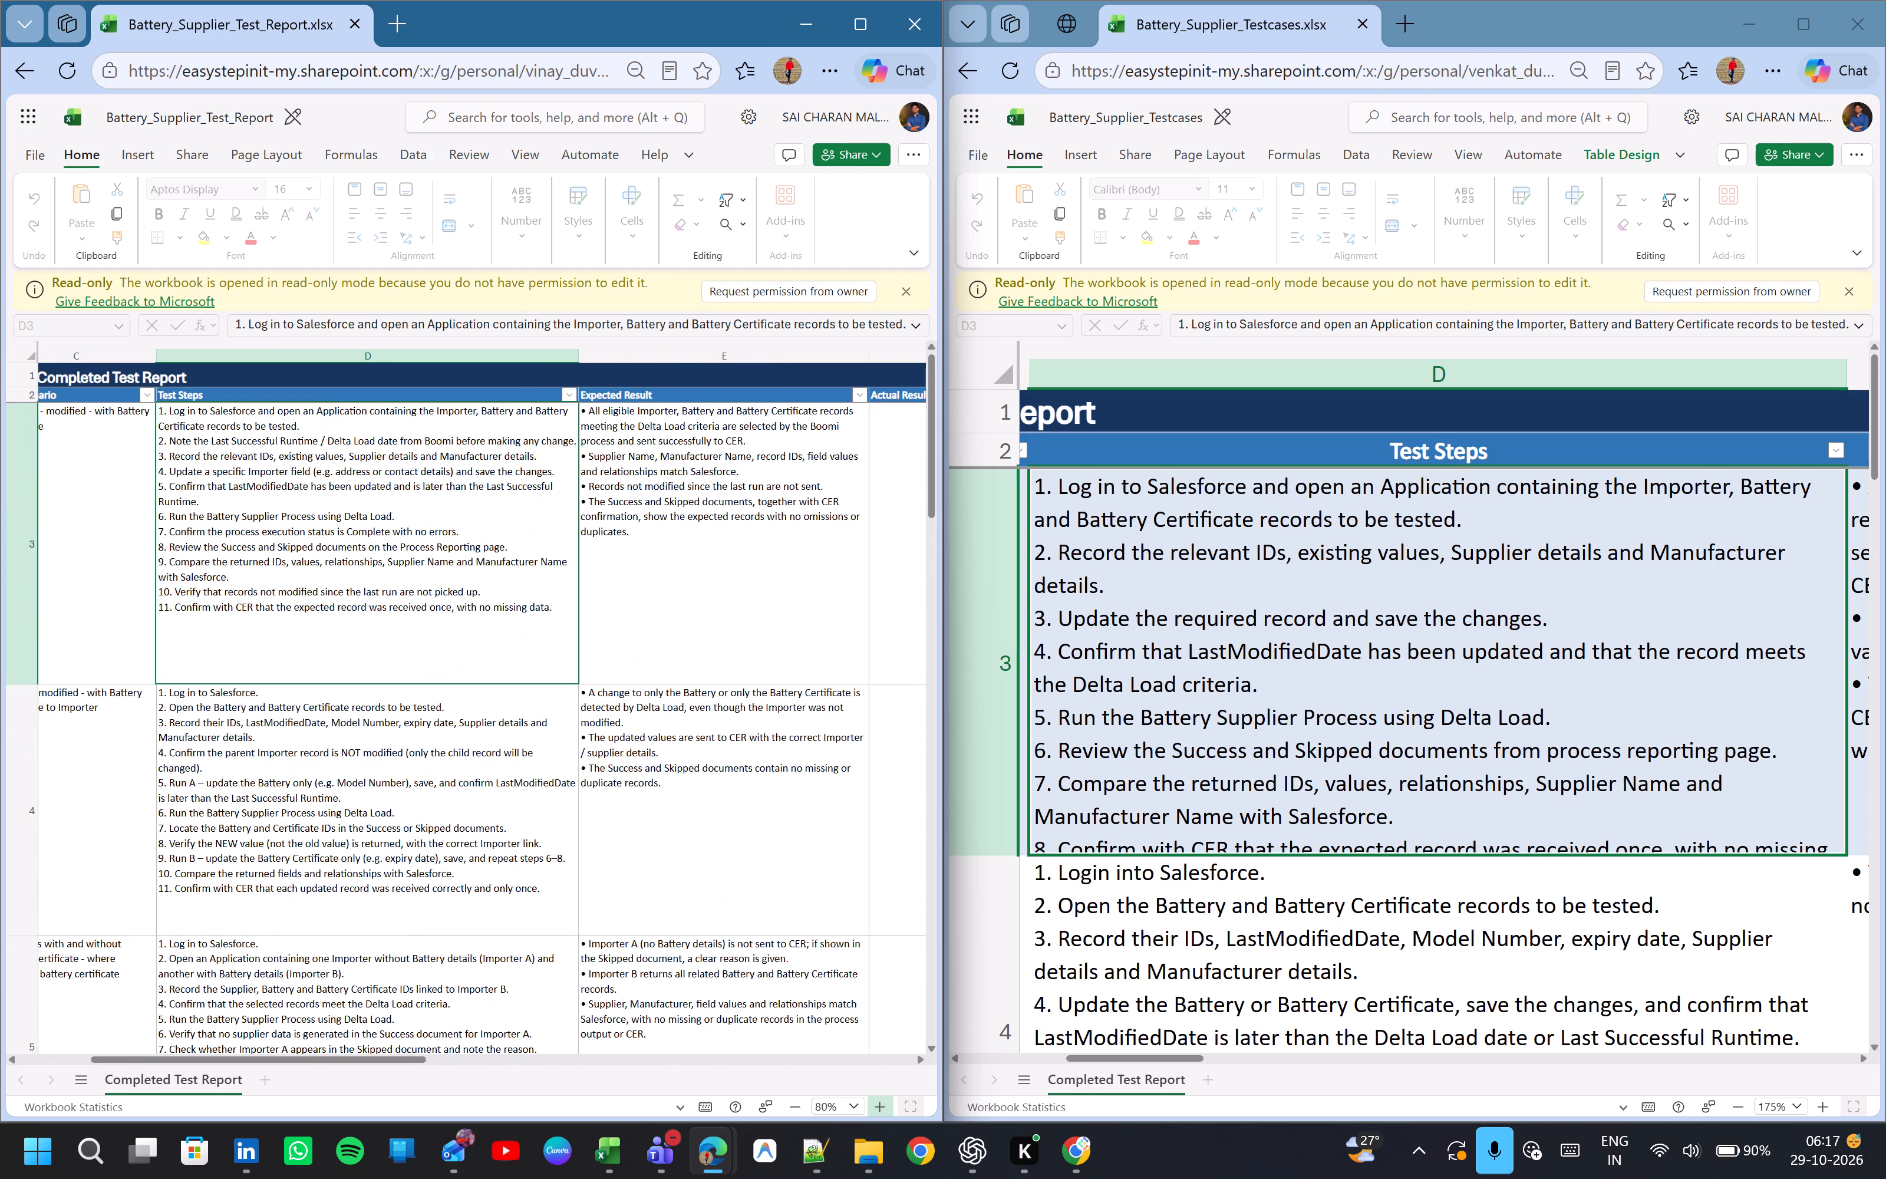
{"action": "left_click", "coordinate": [881, 1108]}
{"action": "left_click", "coordinate": [881, 1108]}
{"action": "left_click", "coordinate": [881, 1108]}
{"action": "left_click", "coordinate": [881, 1108]}
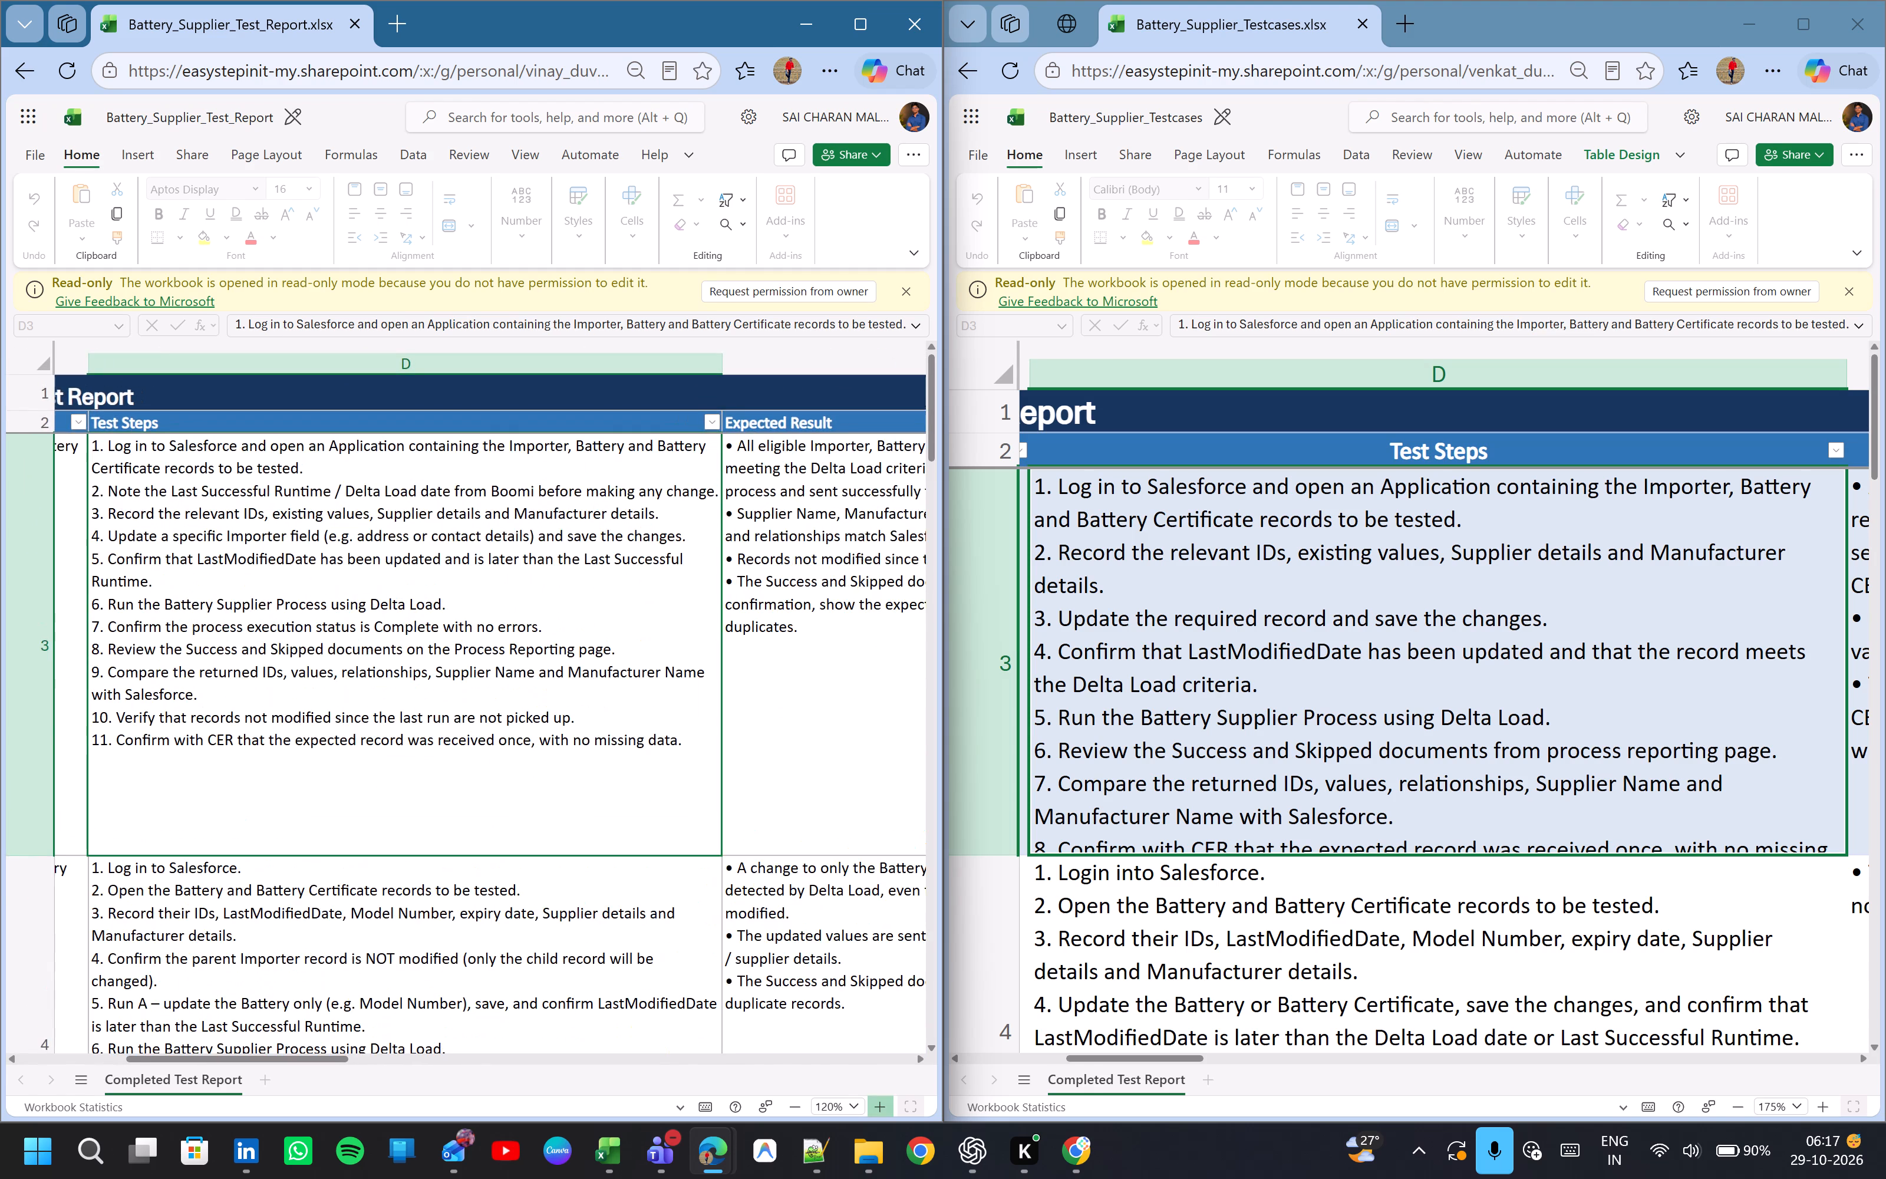
{"action": "left_click", "coordinate": [881, 1108]}
{"action": "left_click", "coordinate": [881, 1108]}
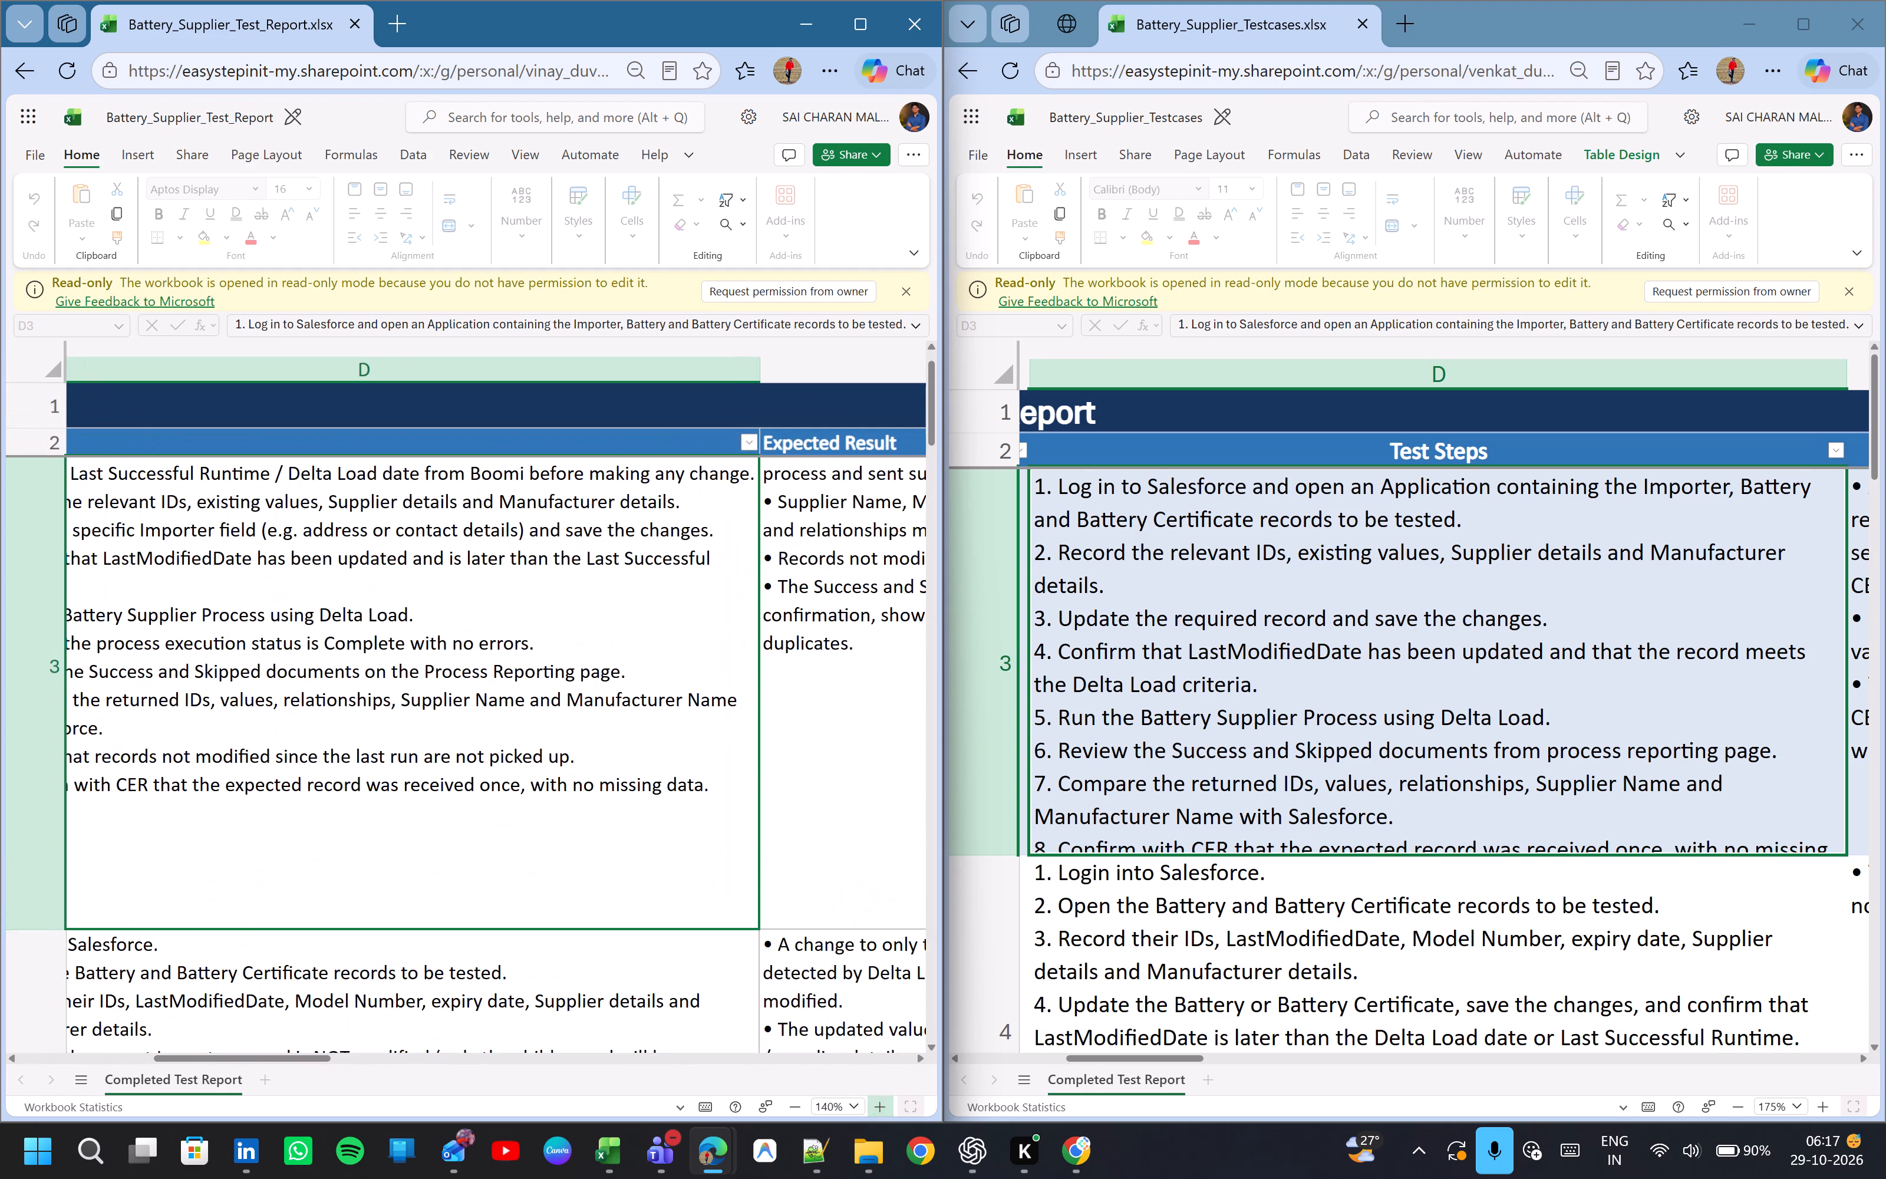
{"action": "scroll", "coordinate": [522, 924], "scroll_direction": "right", "scroll_amount": 1}
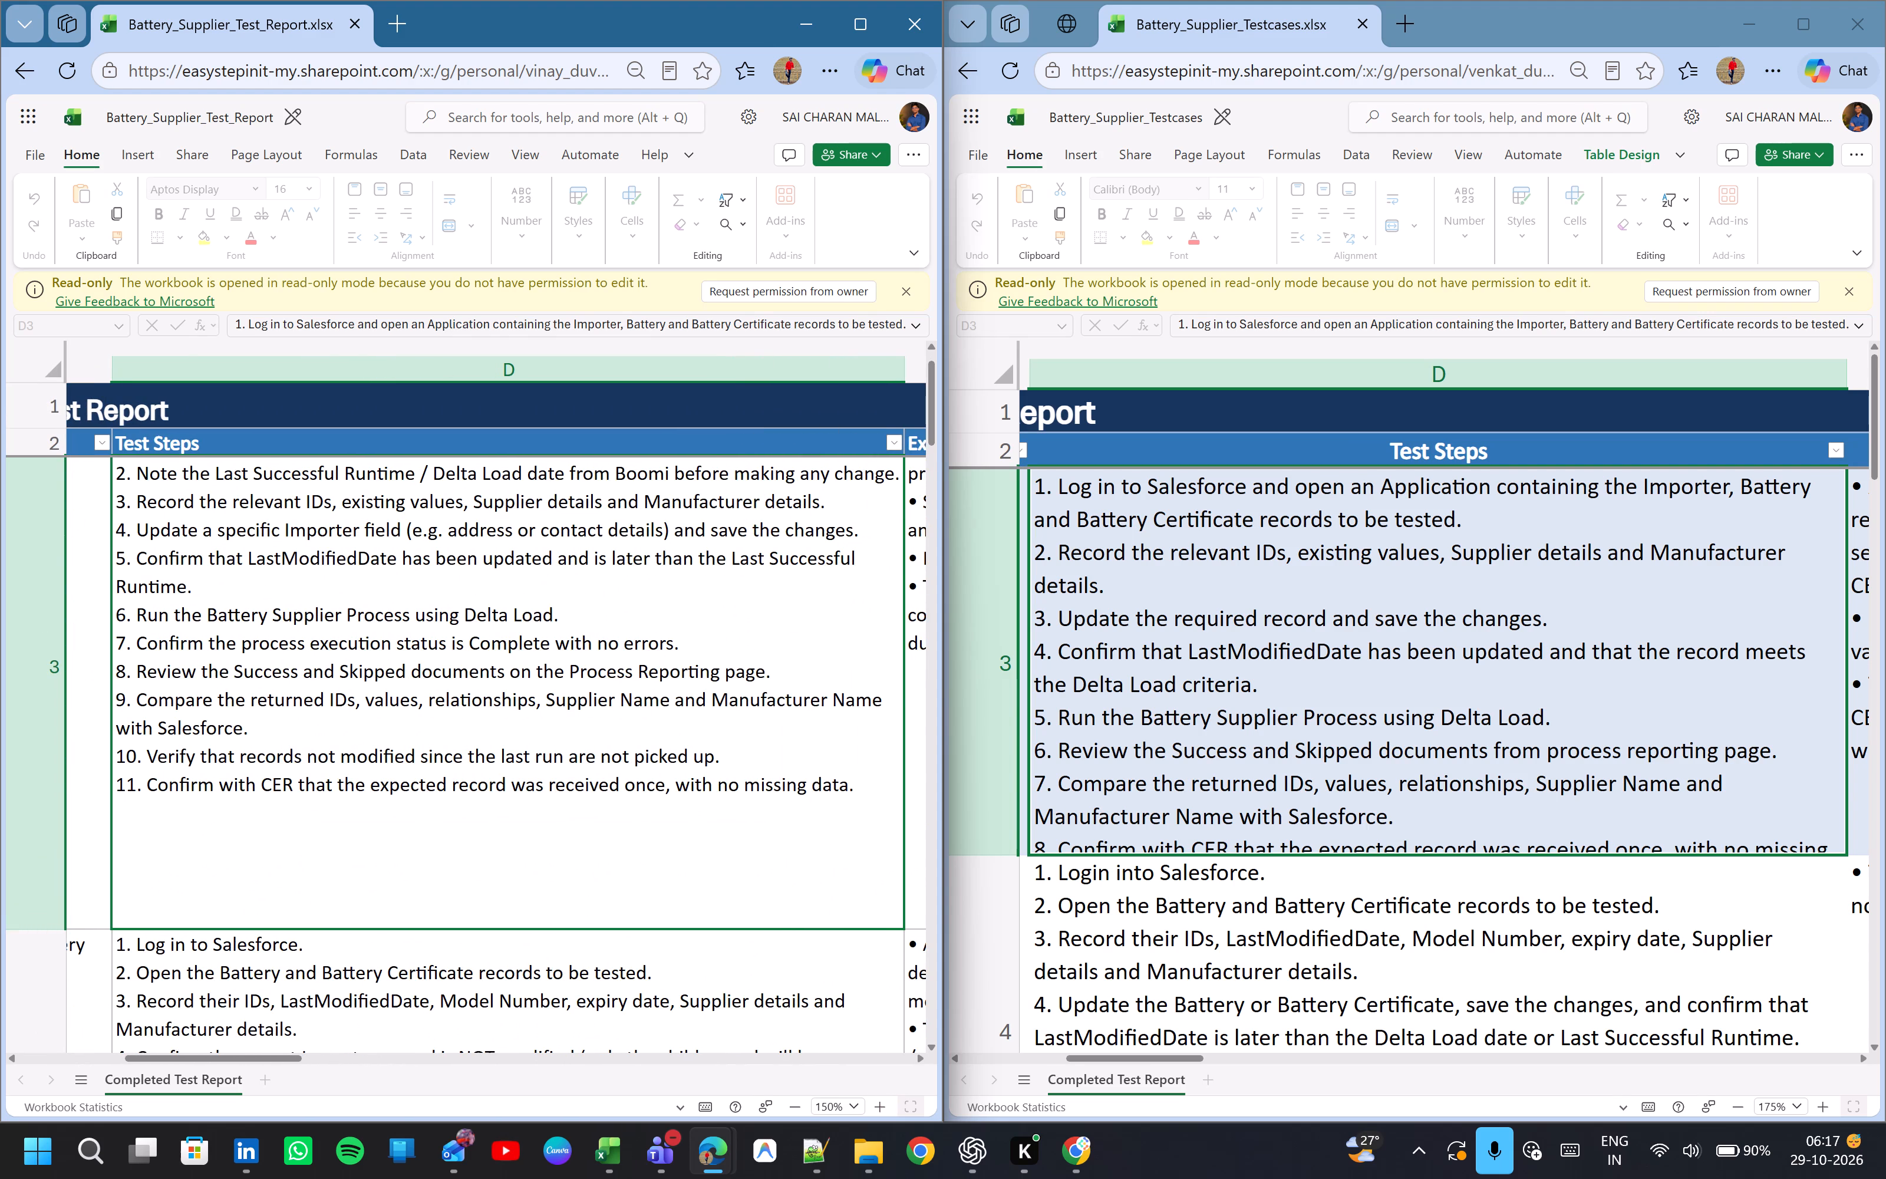
{"action": "scroll", "coordinate": [522, 924], "scroll_direction": "right", "scroll_amount": 1}
{"action": "scroll", "coordinate": [497, 798], "scroll_direction": "up", "scroll_amount": 2}
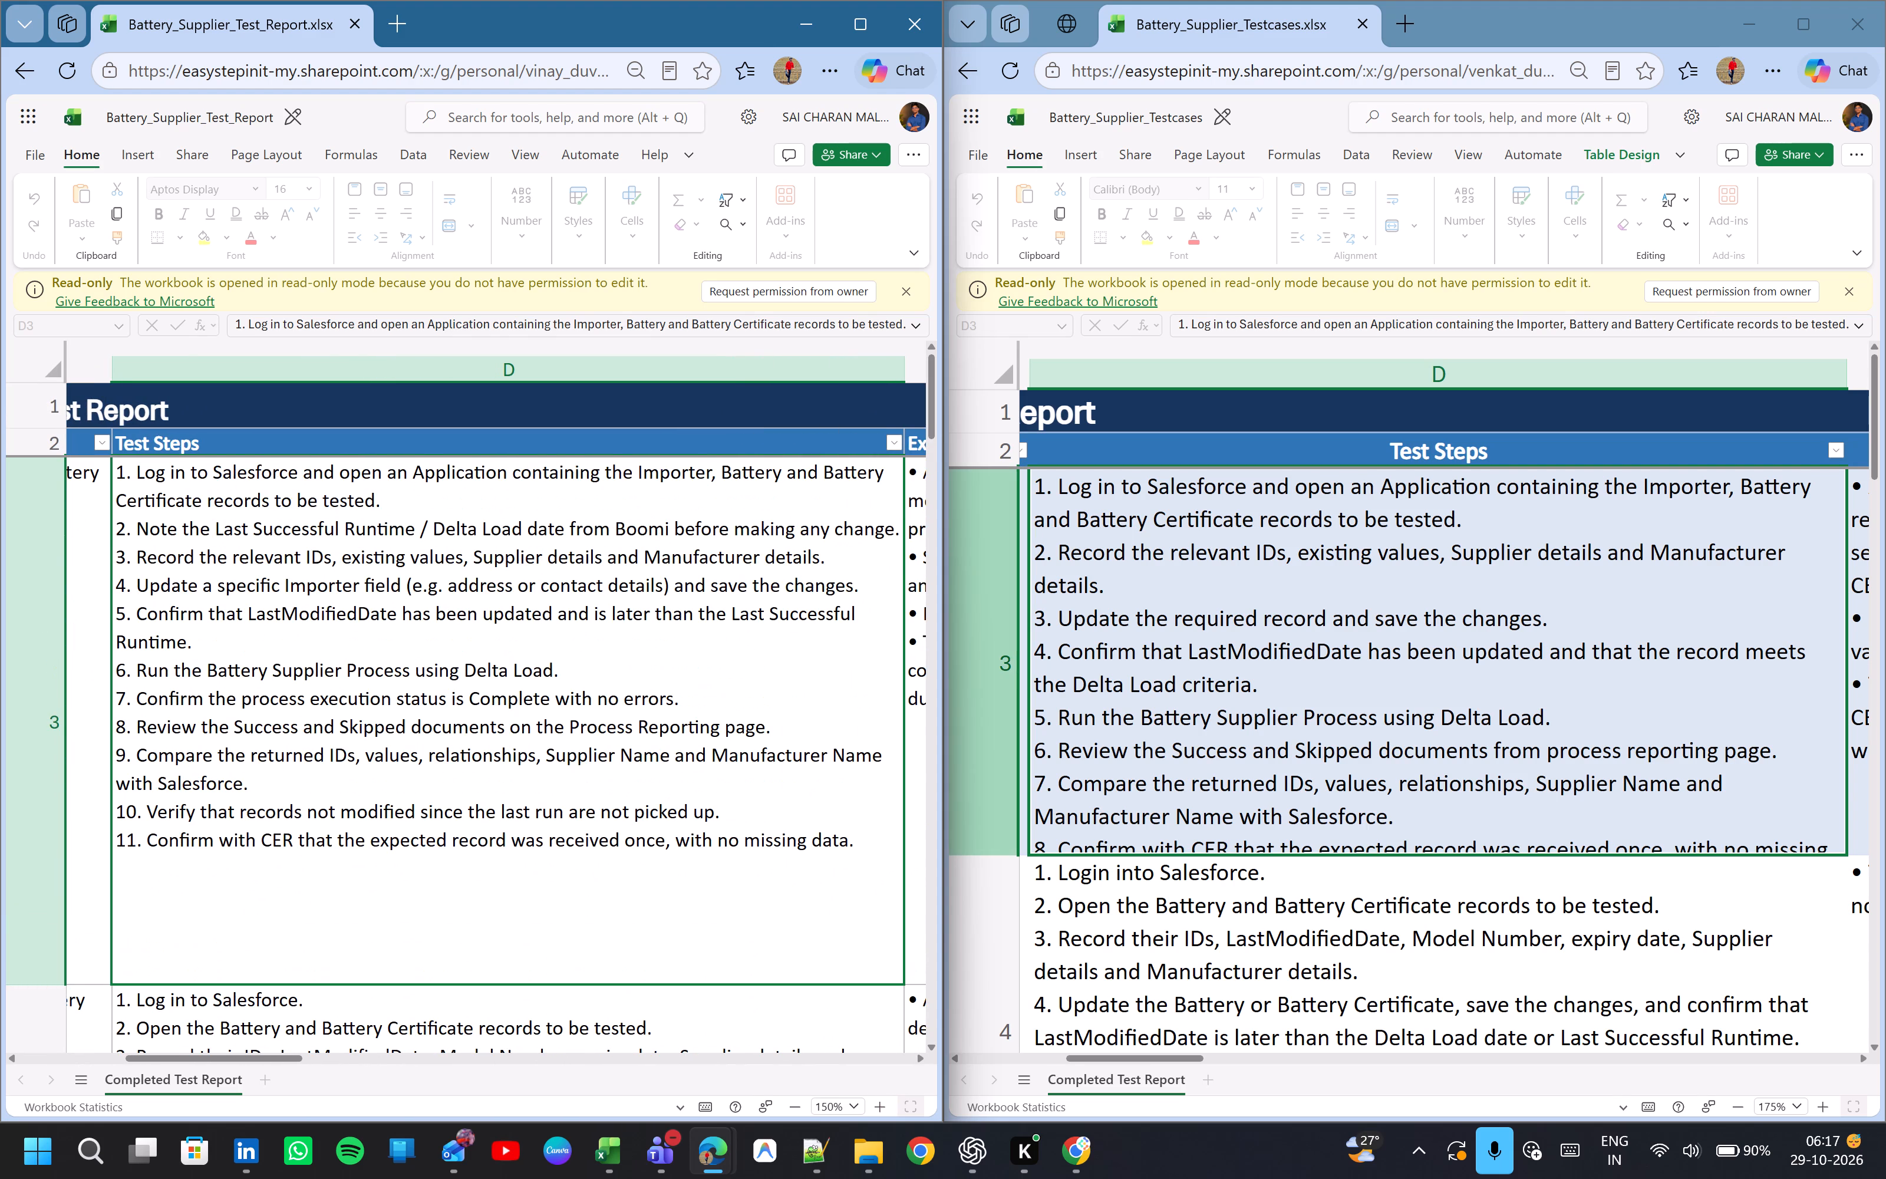
{"action": "left_click", "coordinate": [226, 535]}
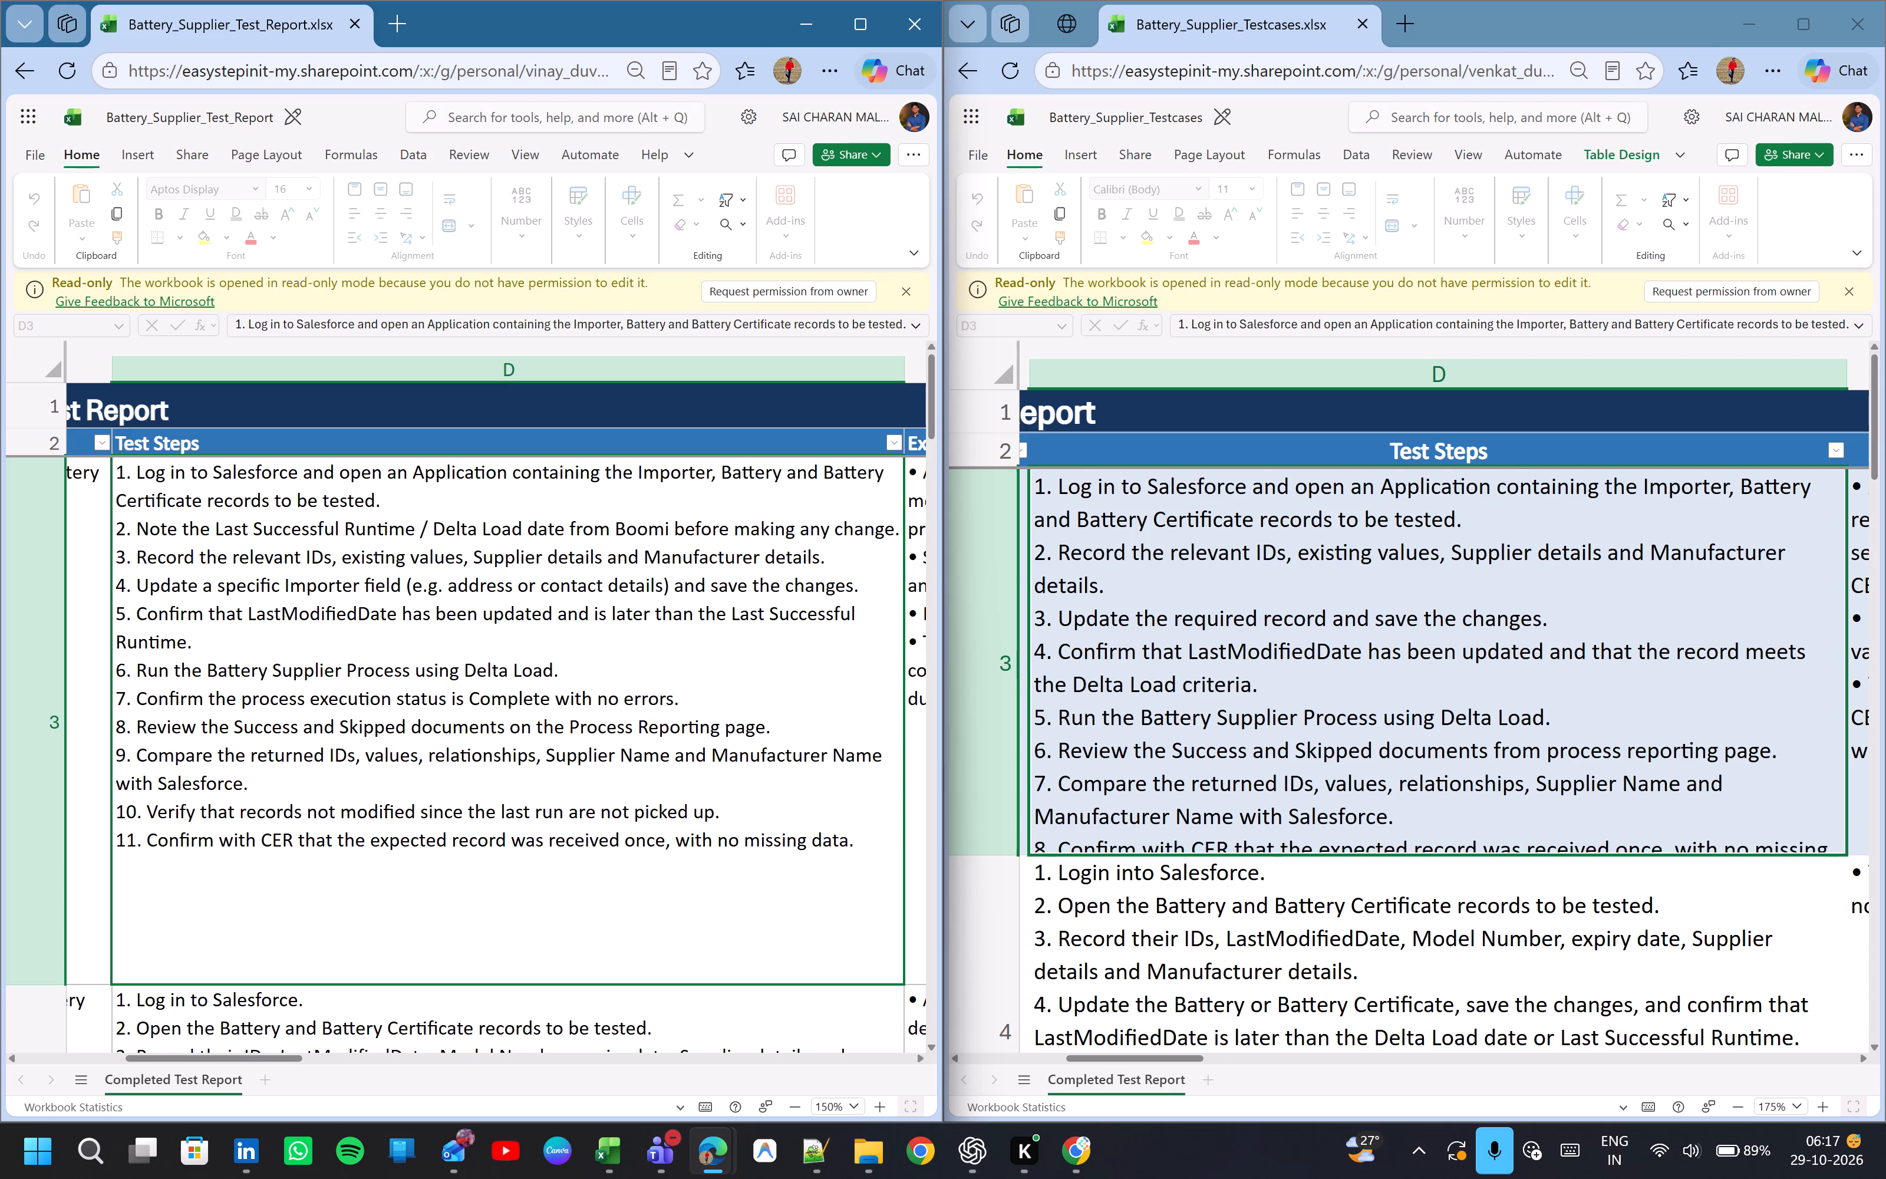
{"action": "scroll", "coordinate": [1206, 753], "scroll_direction": "down", "scroll_amount": 1}
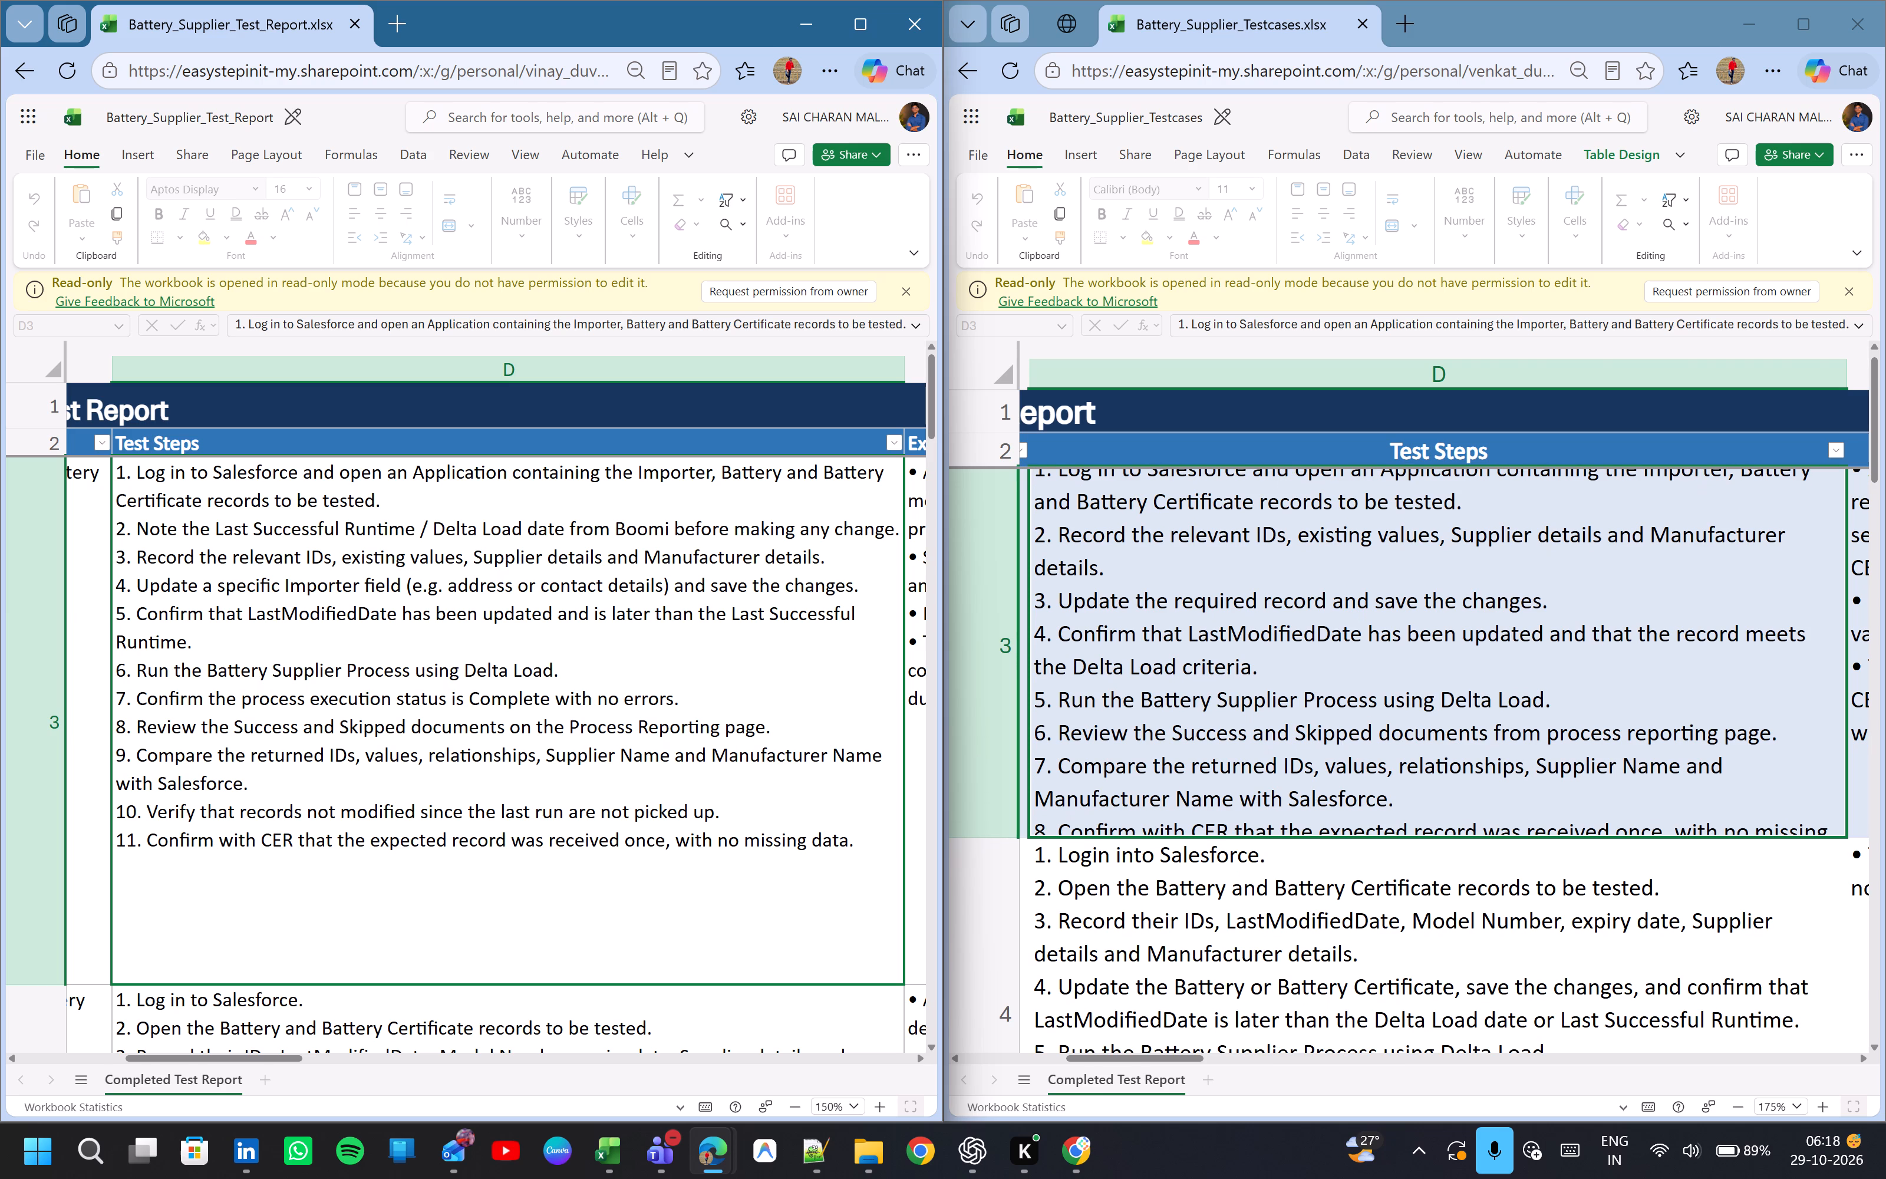
{"action": "left_click", "coordinate": [1224, 788]}
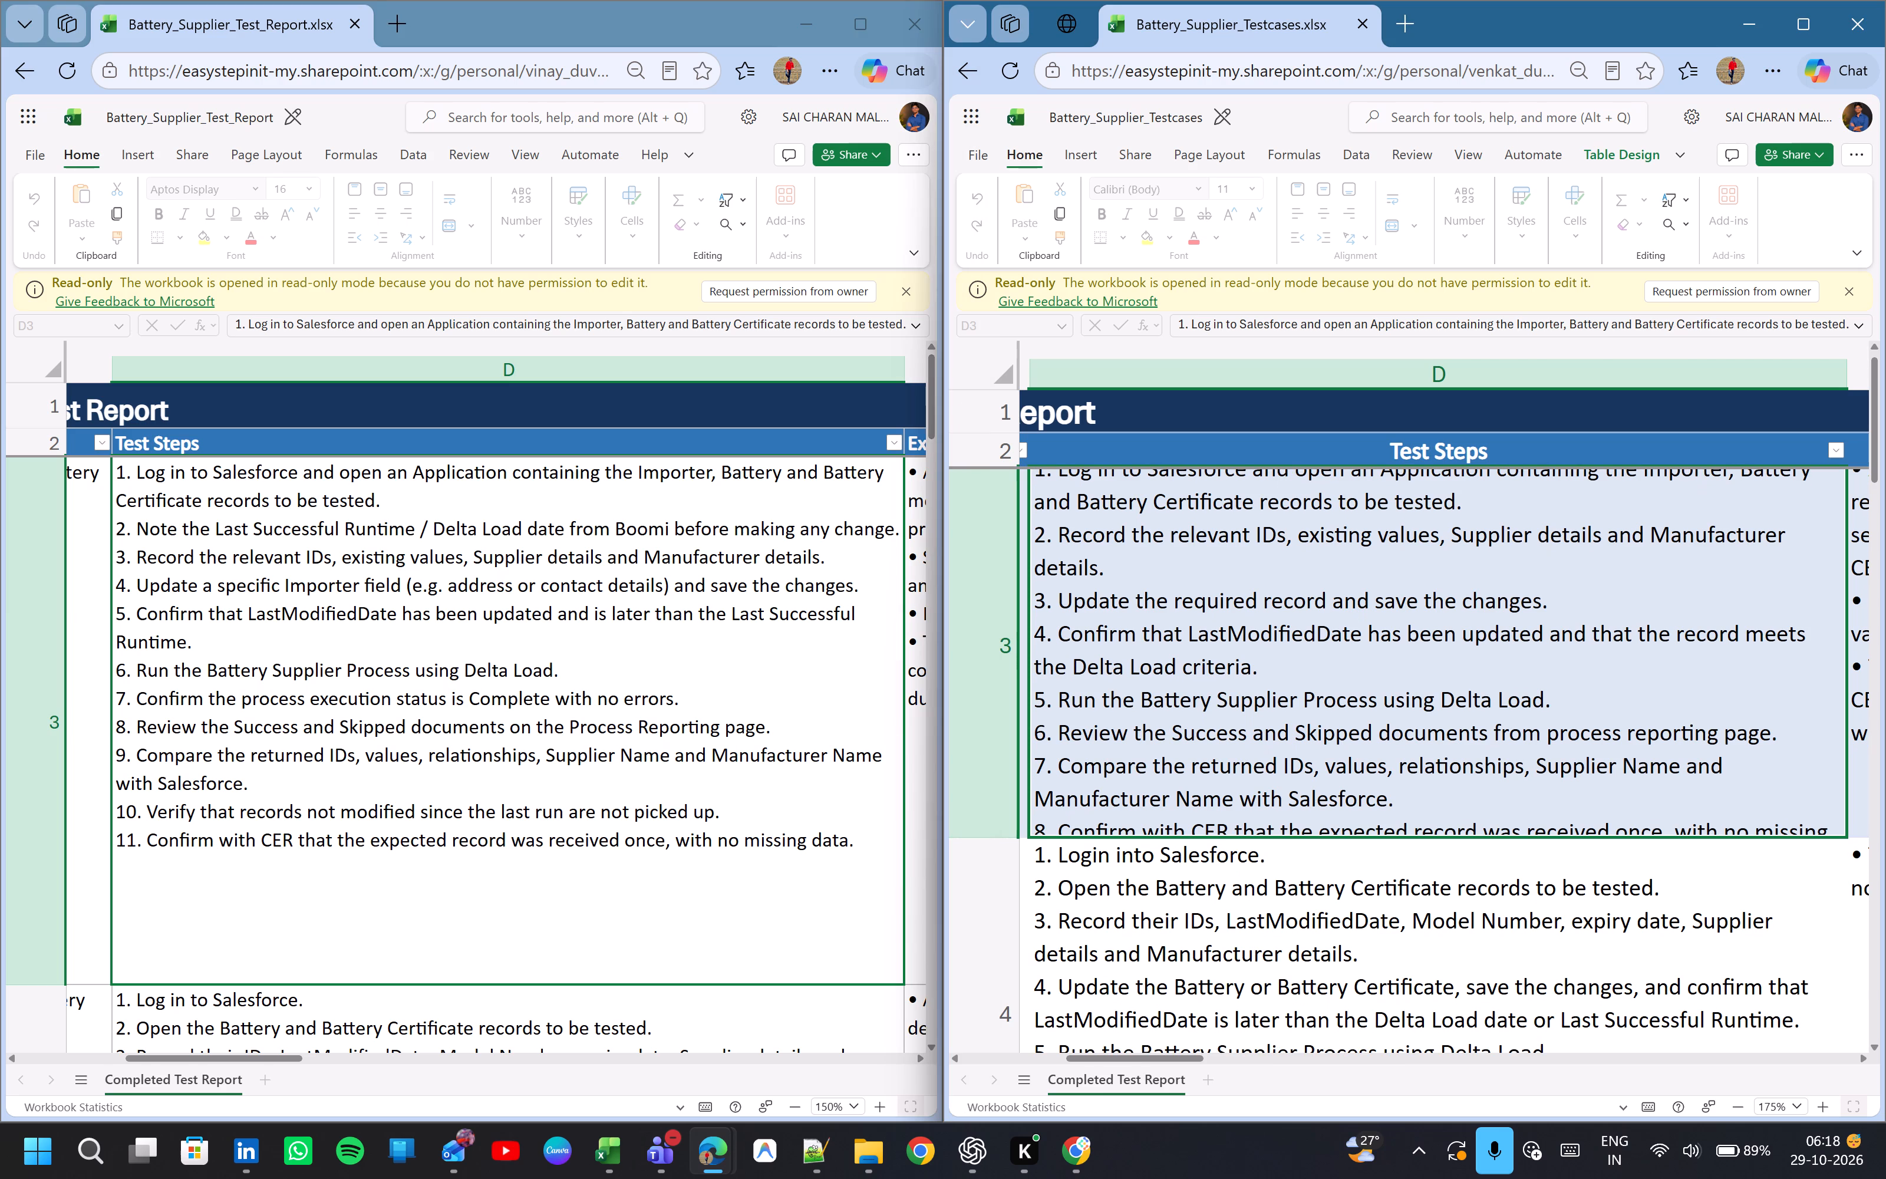
{"action": "scroll", "coordinate": [1224, 788], "scroll_direction": "down", "scroll_amount": 1}
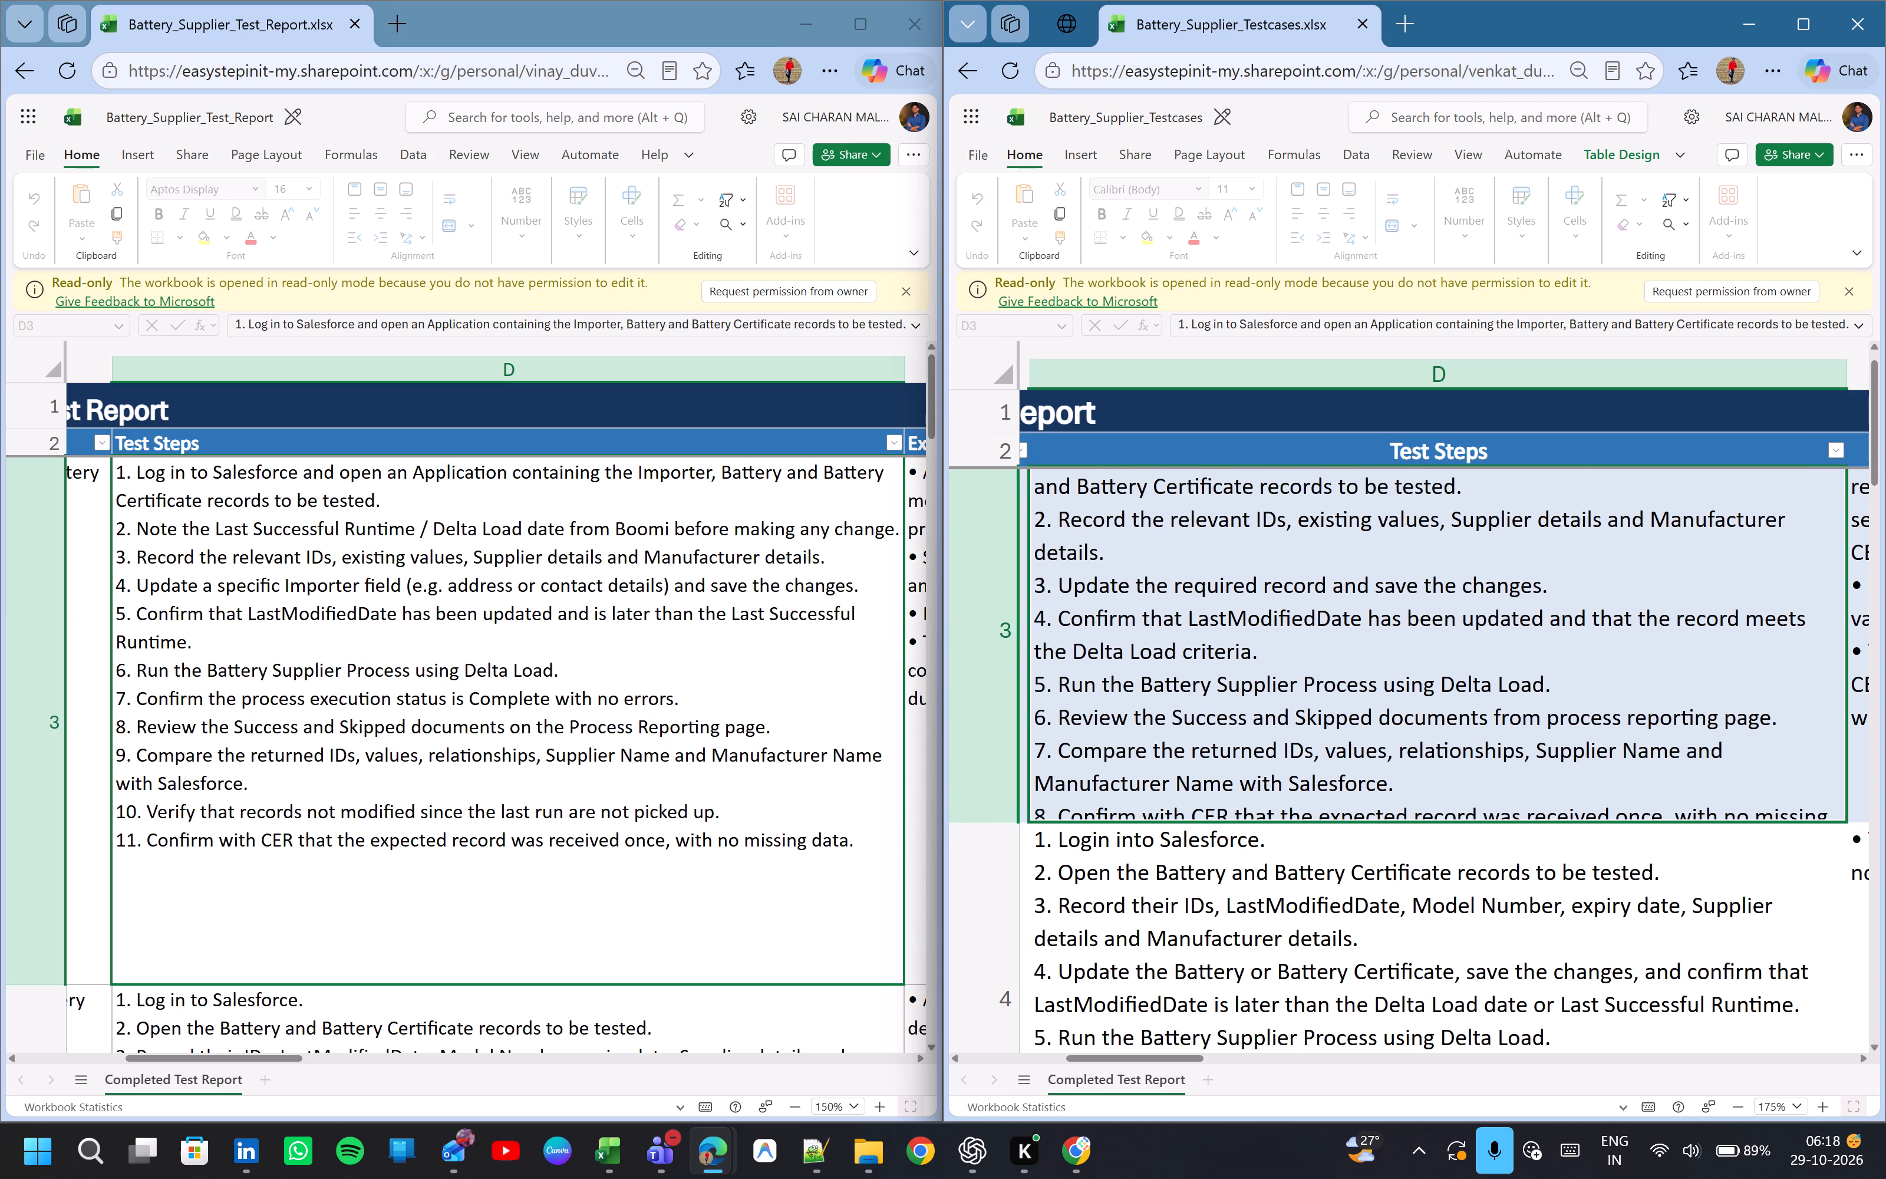
{"action": "double_click", "coordinate": [1249, 789]}
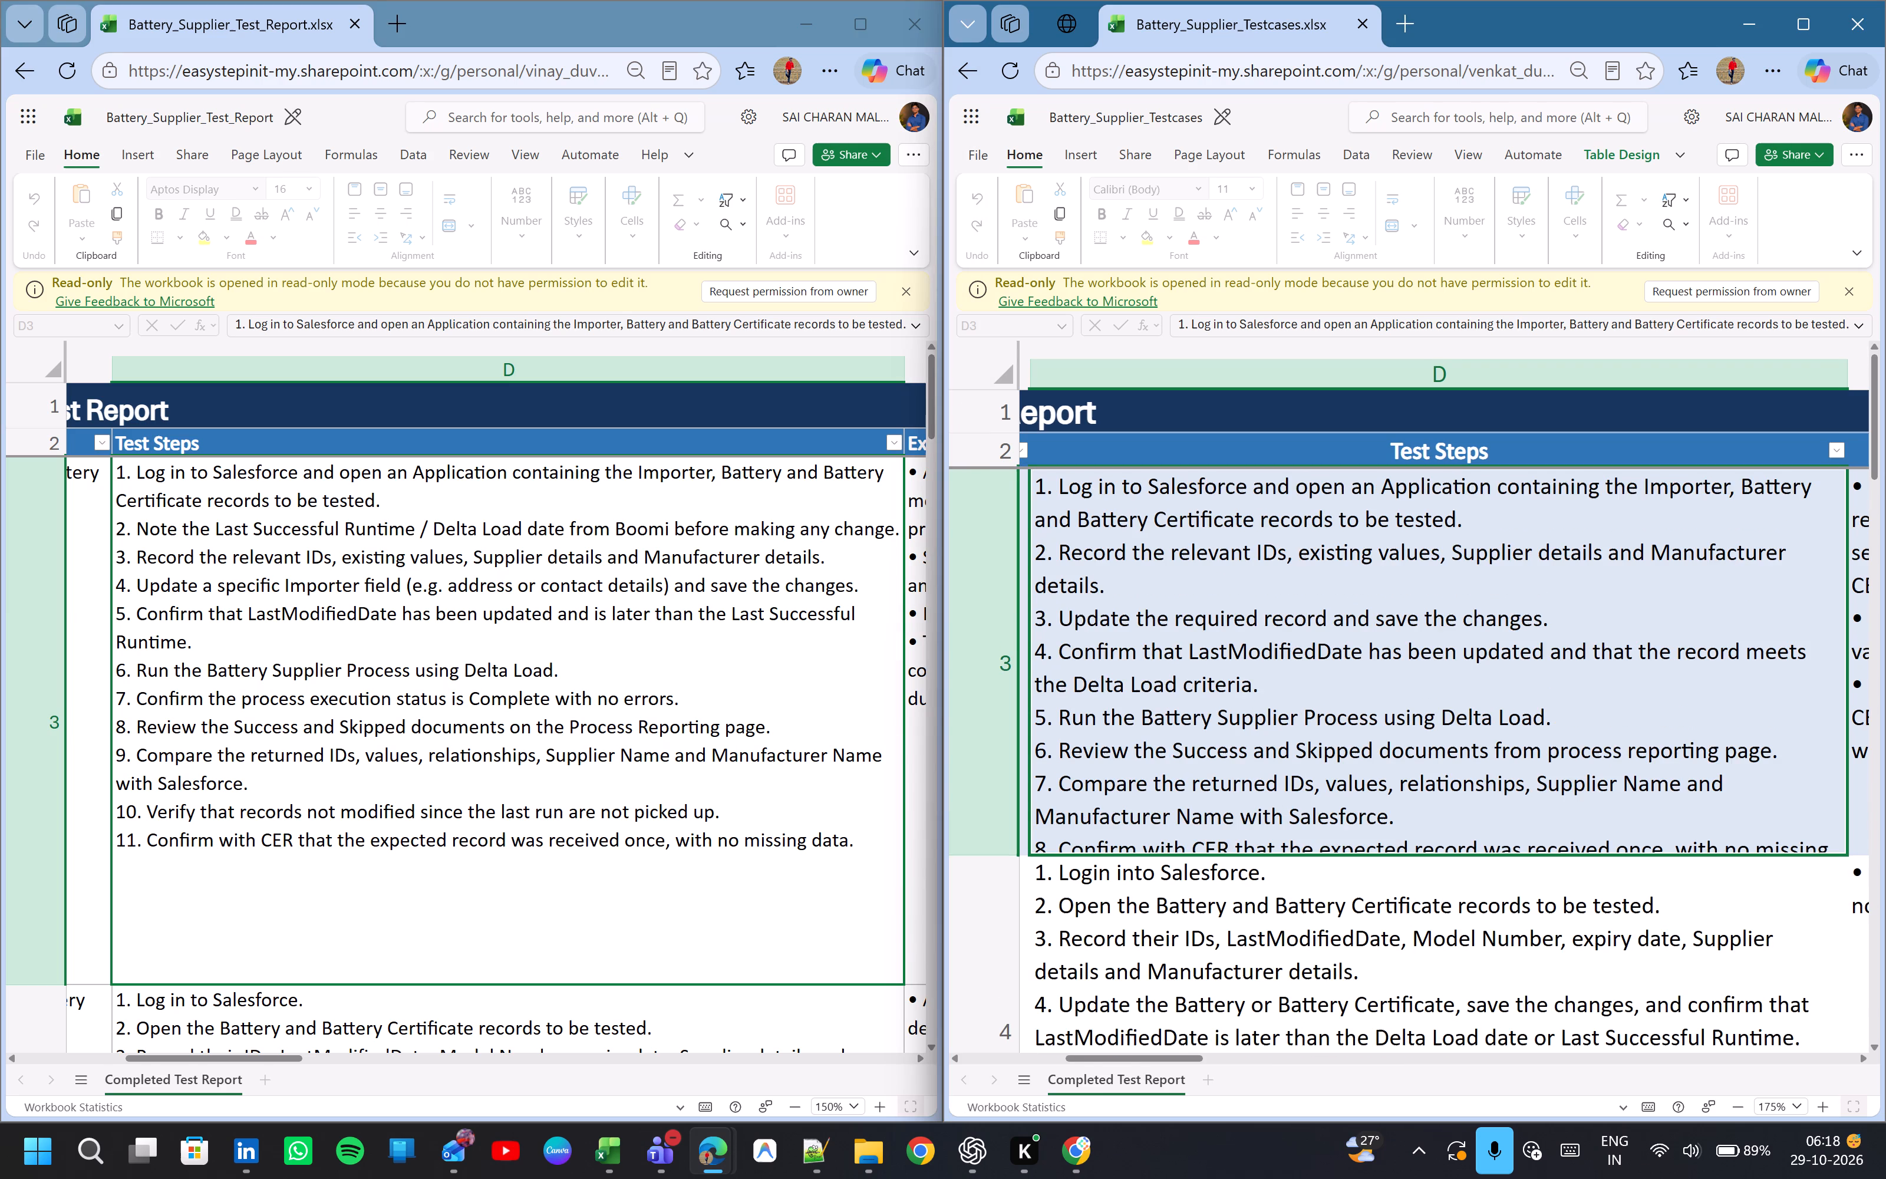
{"action": "scroll", "coordinate": [1249, 789], "scroll_direction": "down", "scroll_amount": 1}
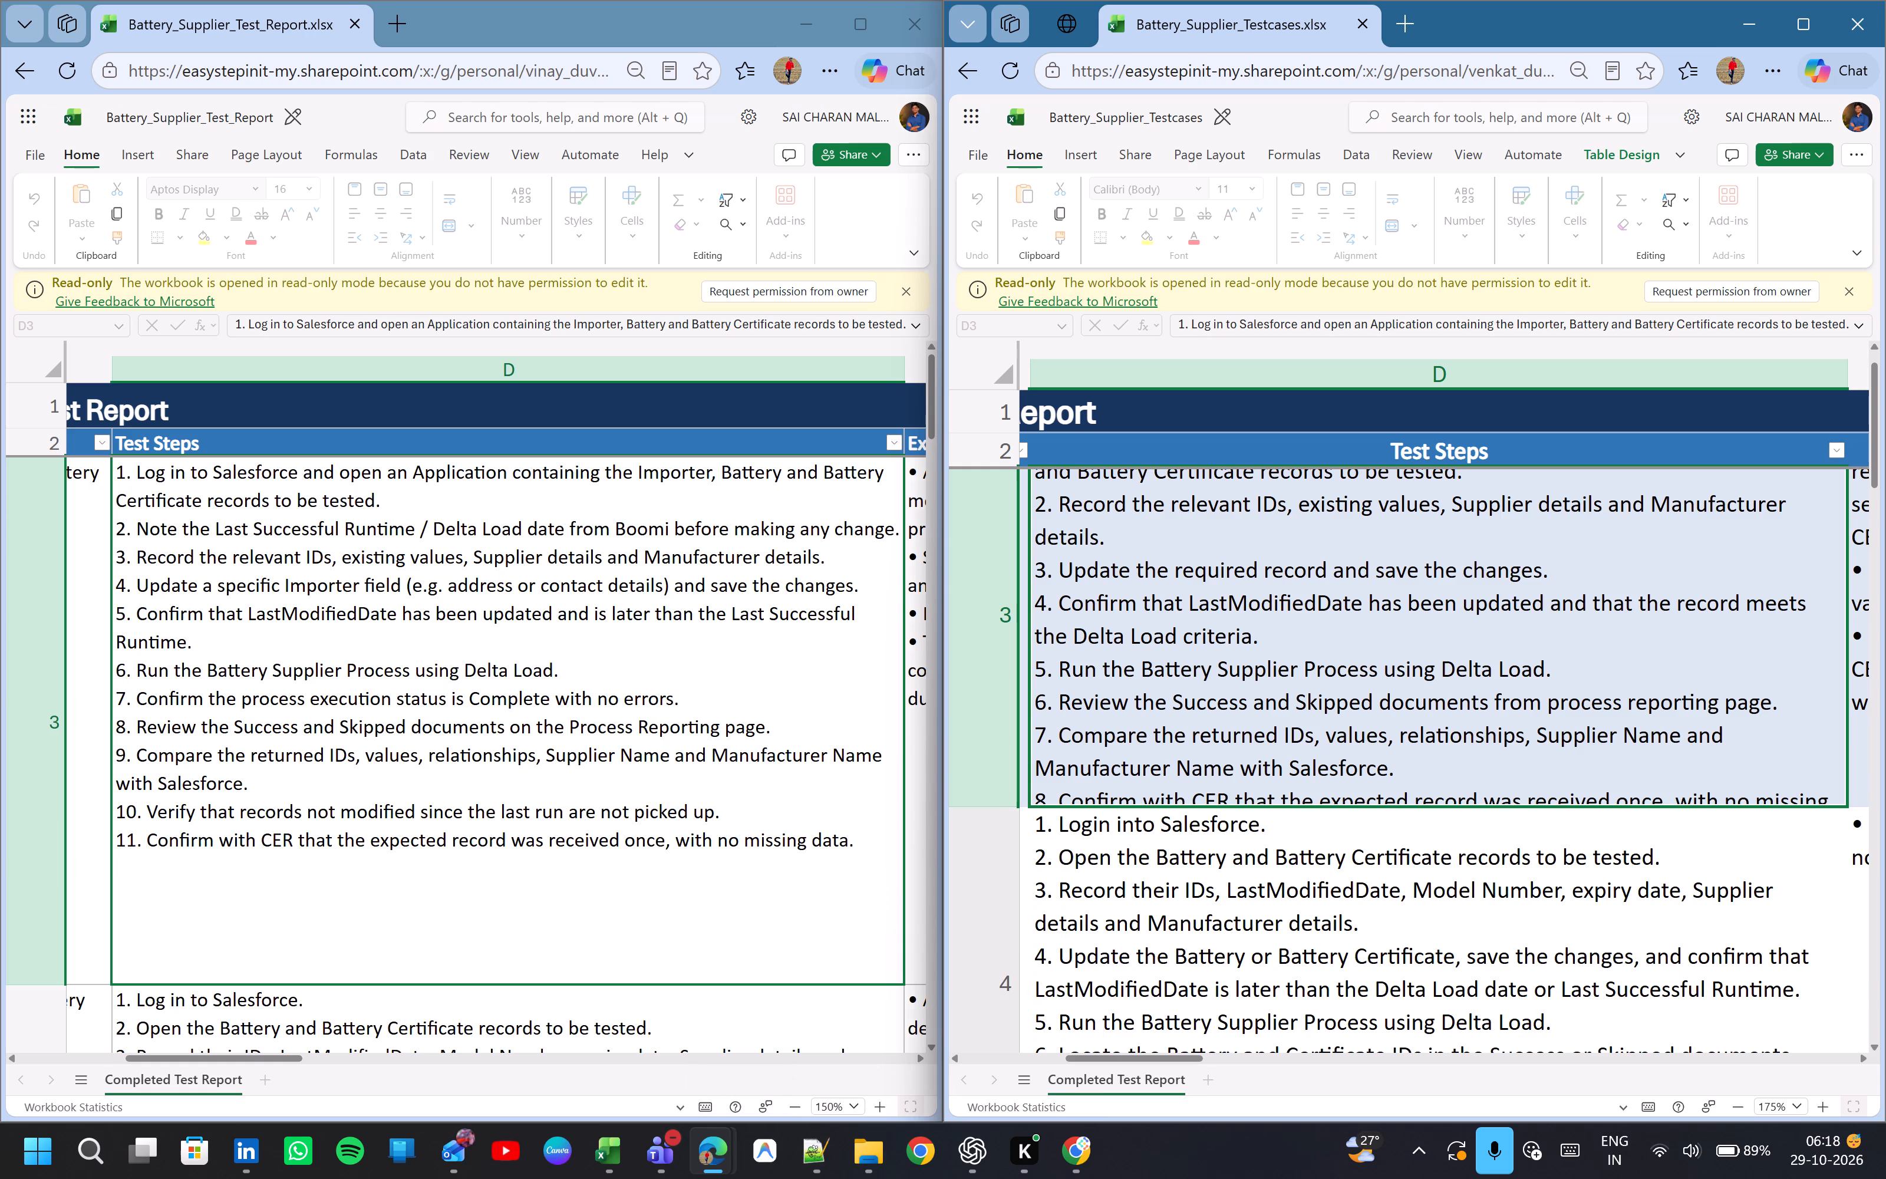
Open Sticky Notes, create a blank note and close the existing note listing the Techone profiles.
{"action": "type", "text": "st"}
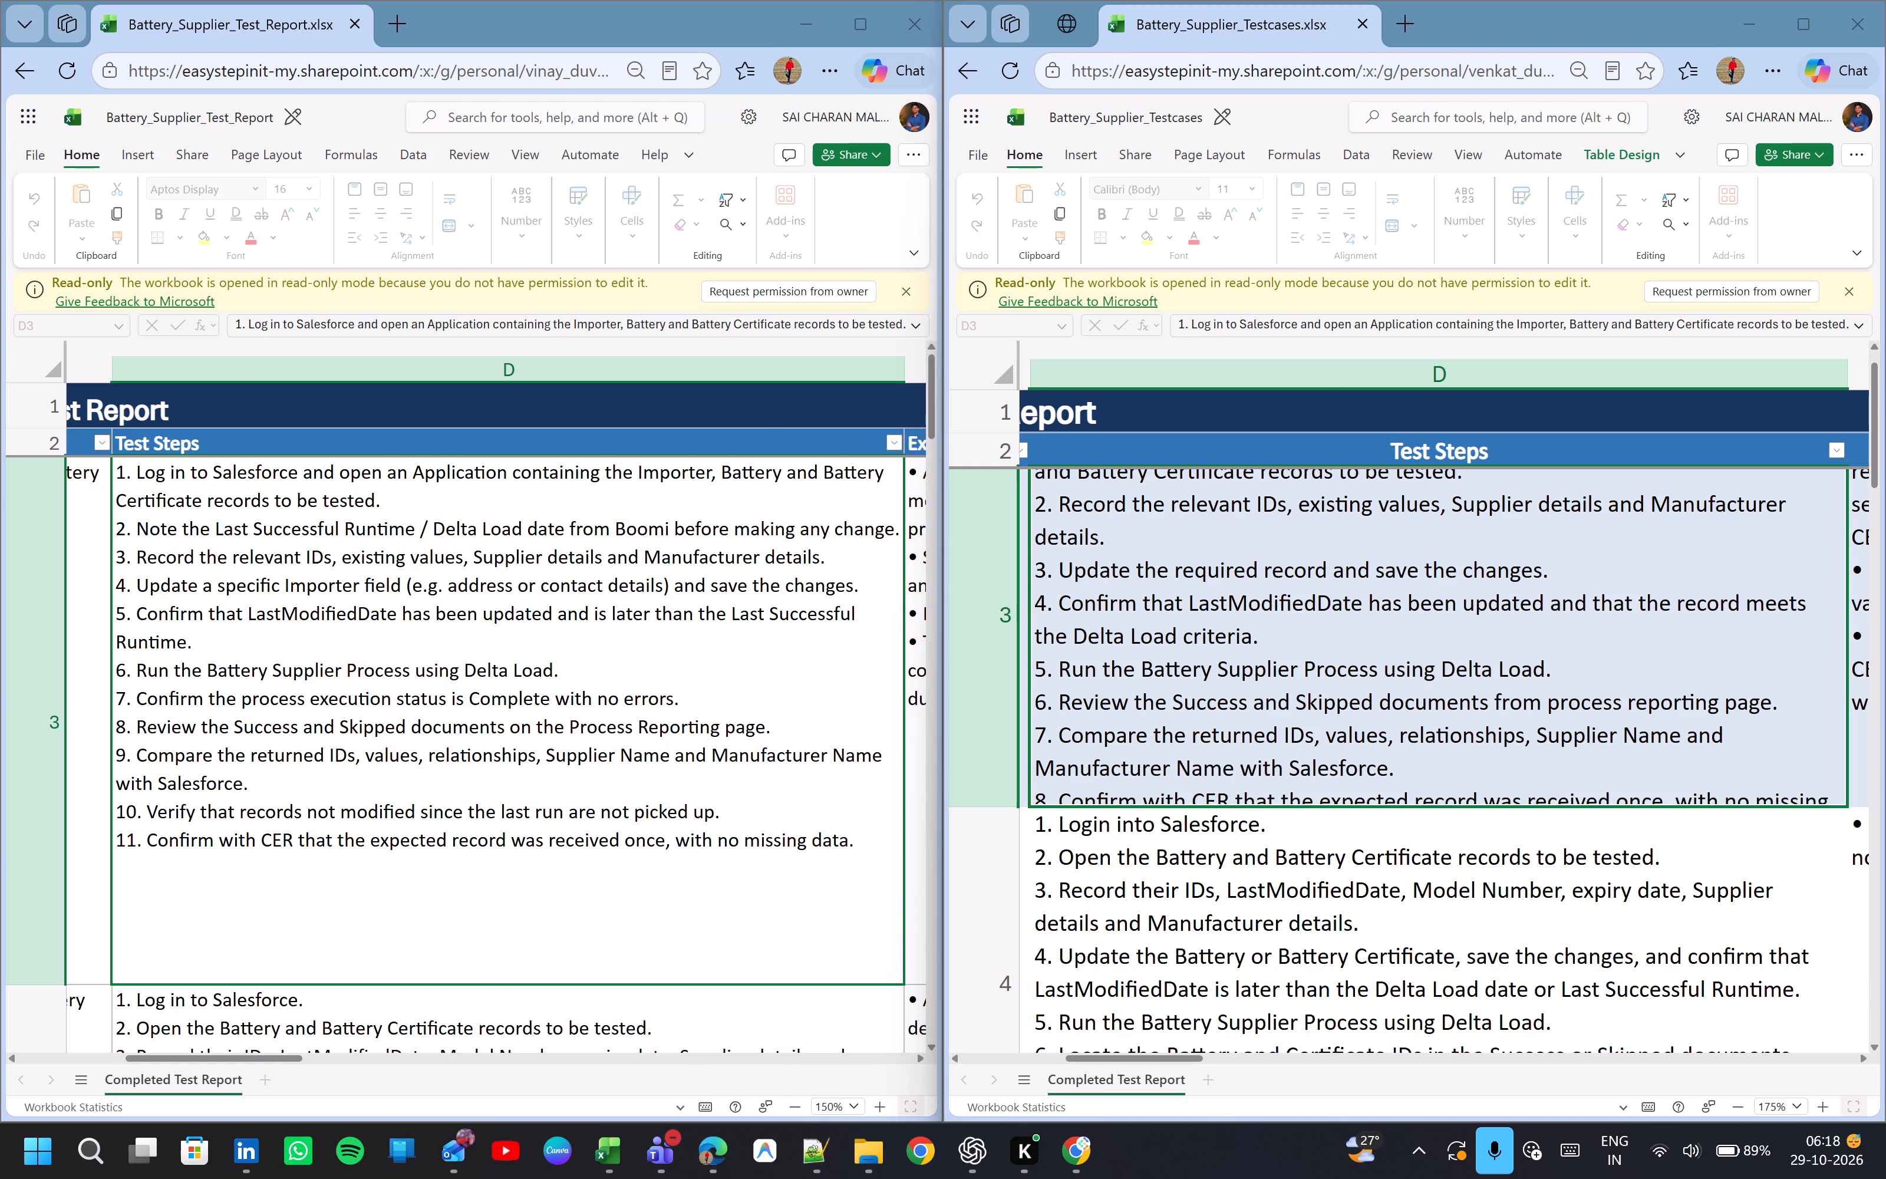
{"action": "type", "text": "st"}
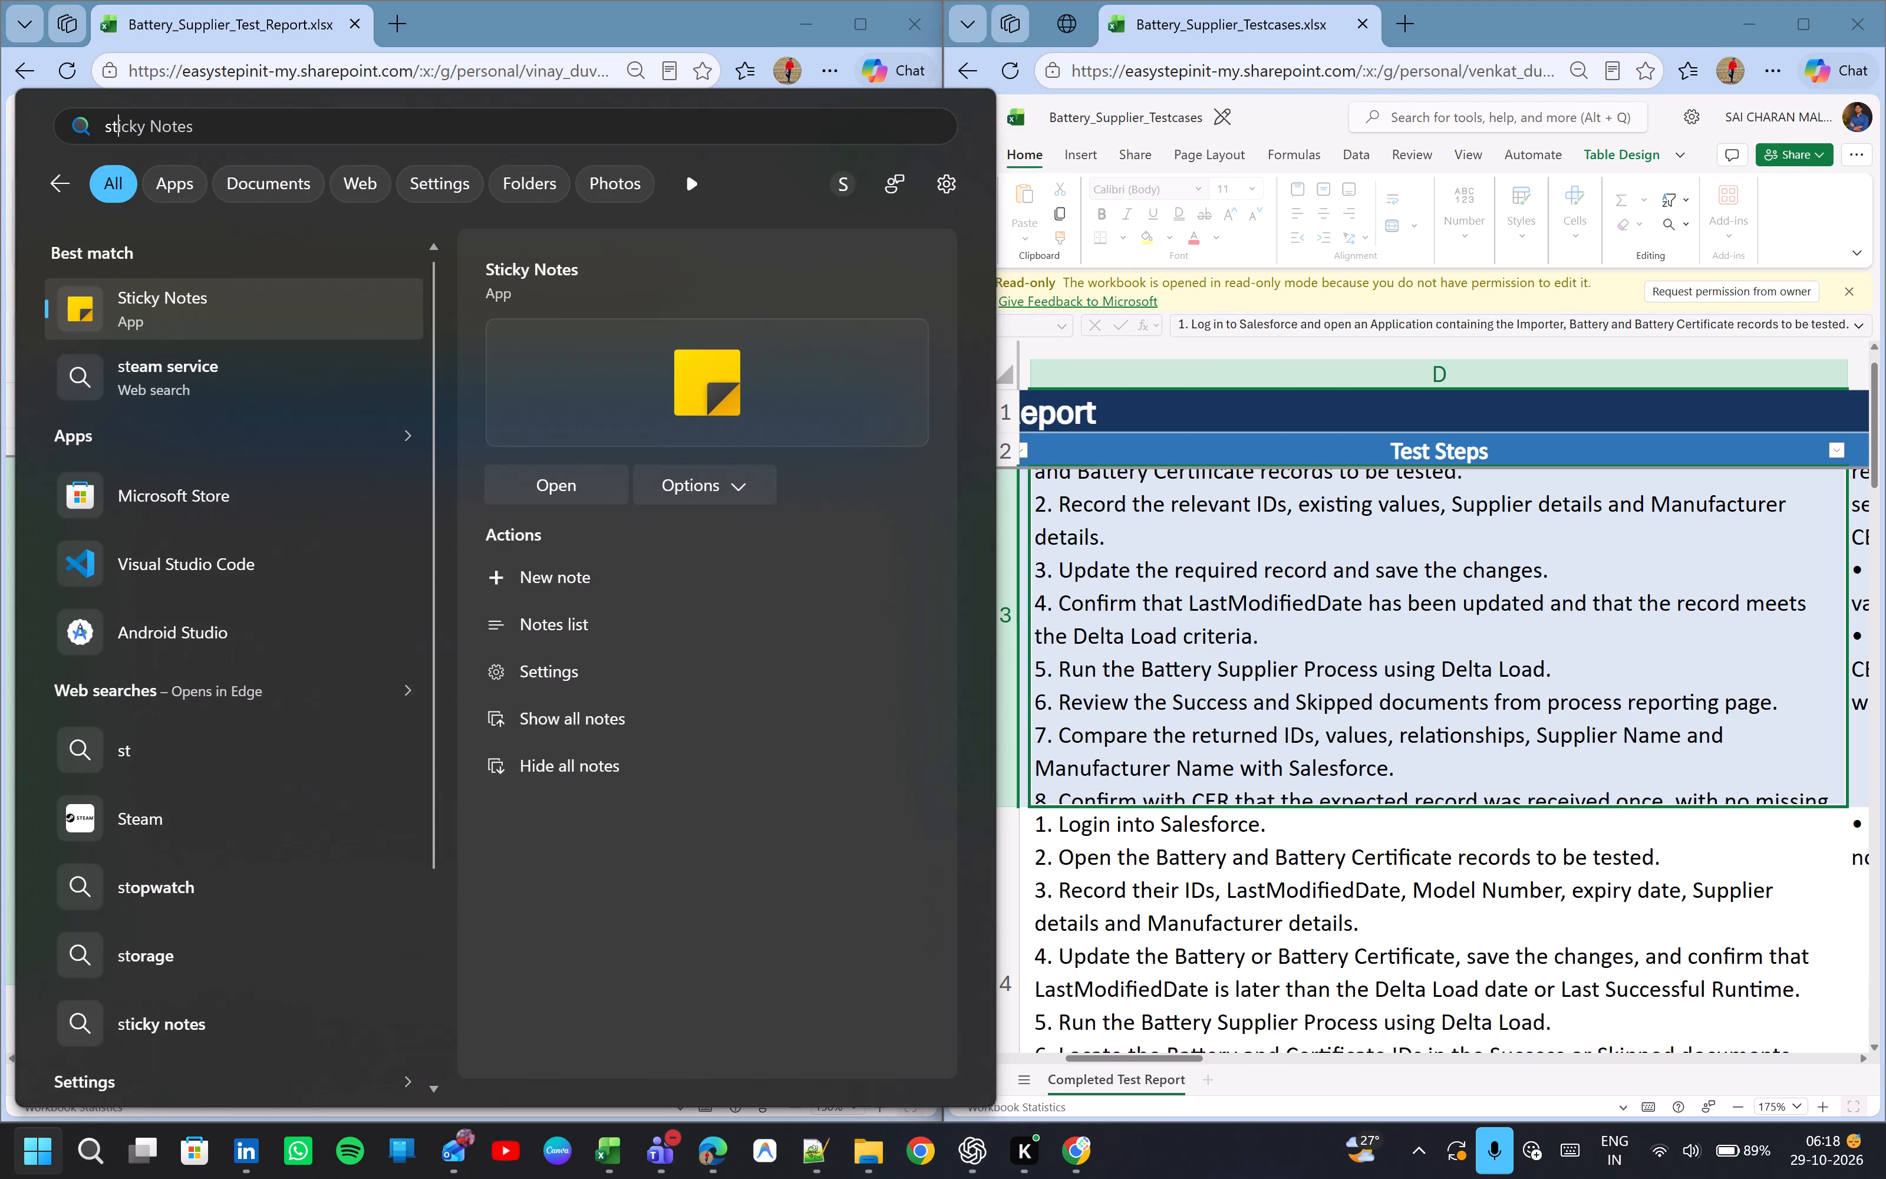
{"action": "left_click", "coordinate": [326, 297]}
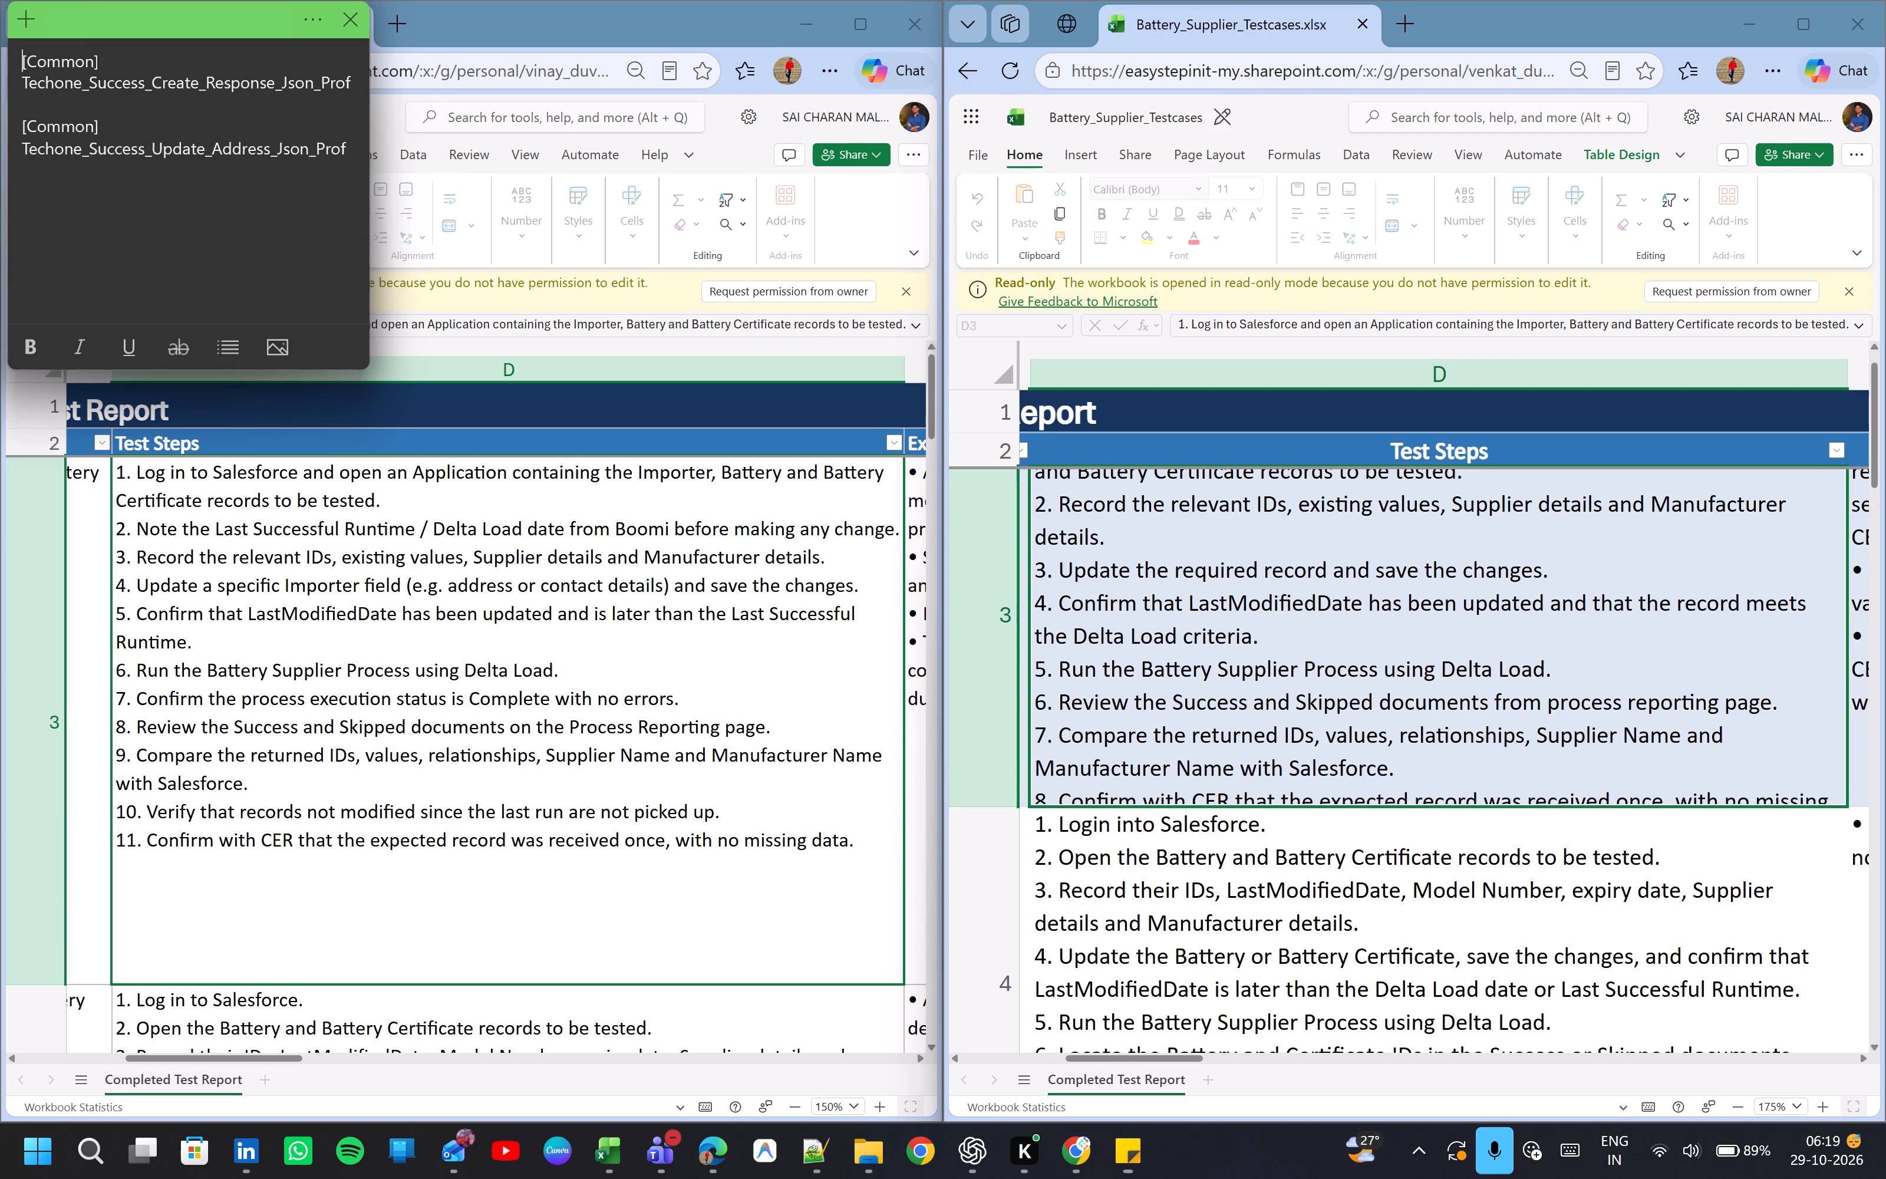
{"action": "left_click", "coordinate": [30, 14]}
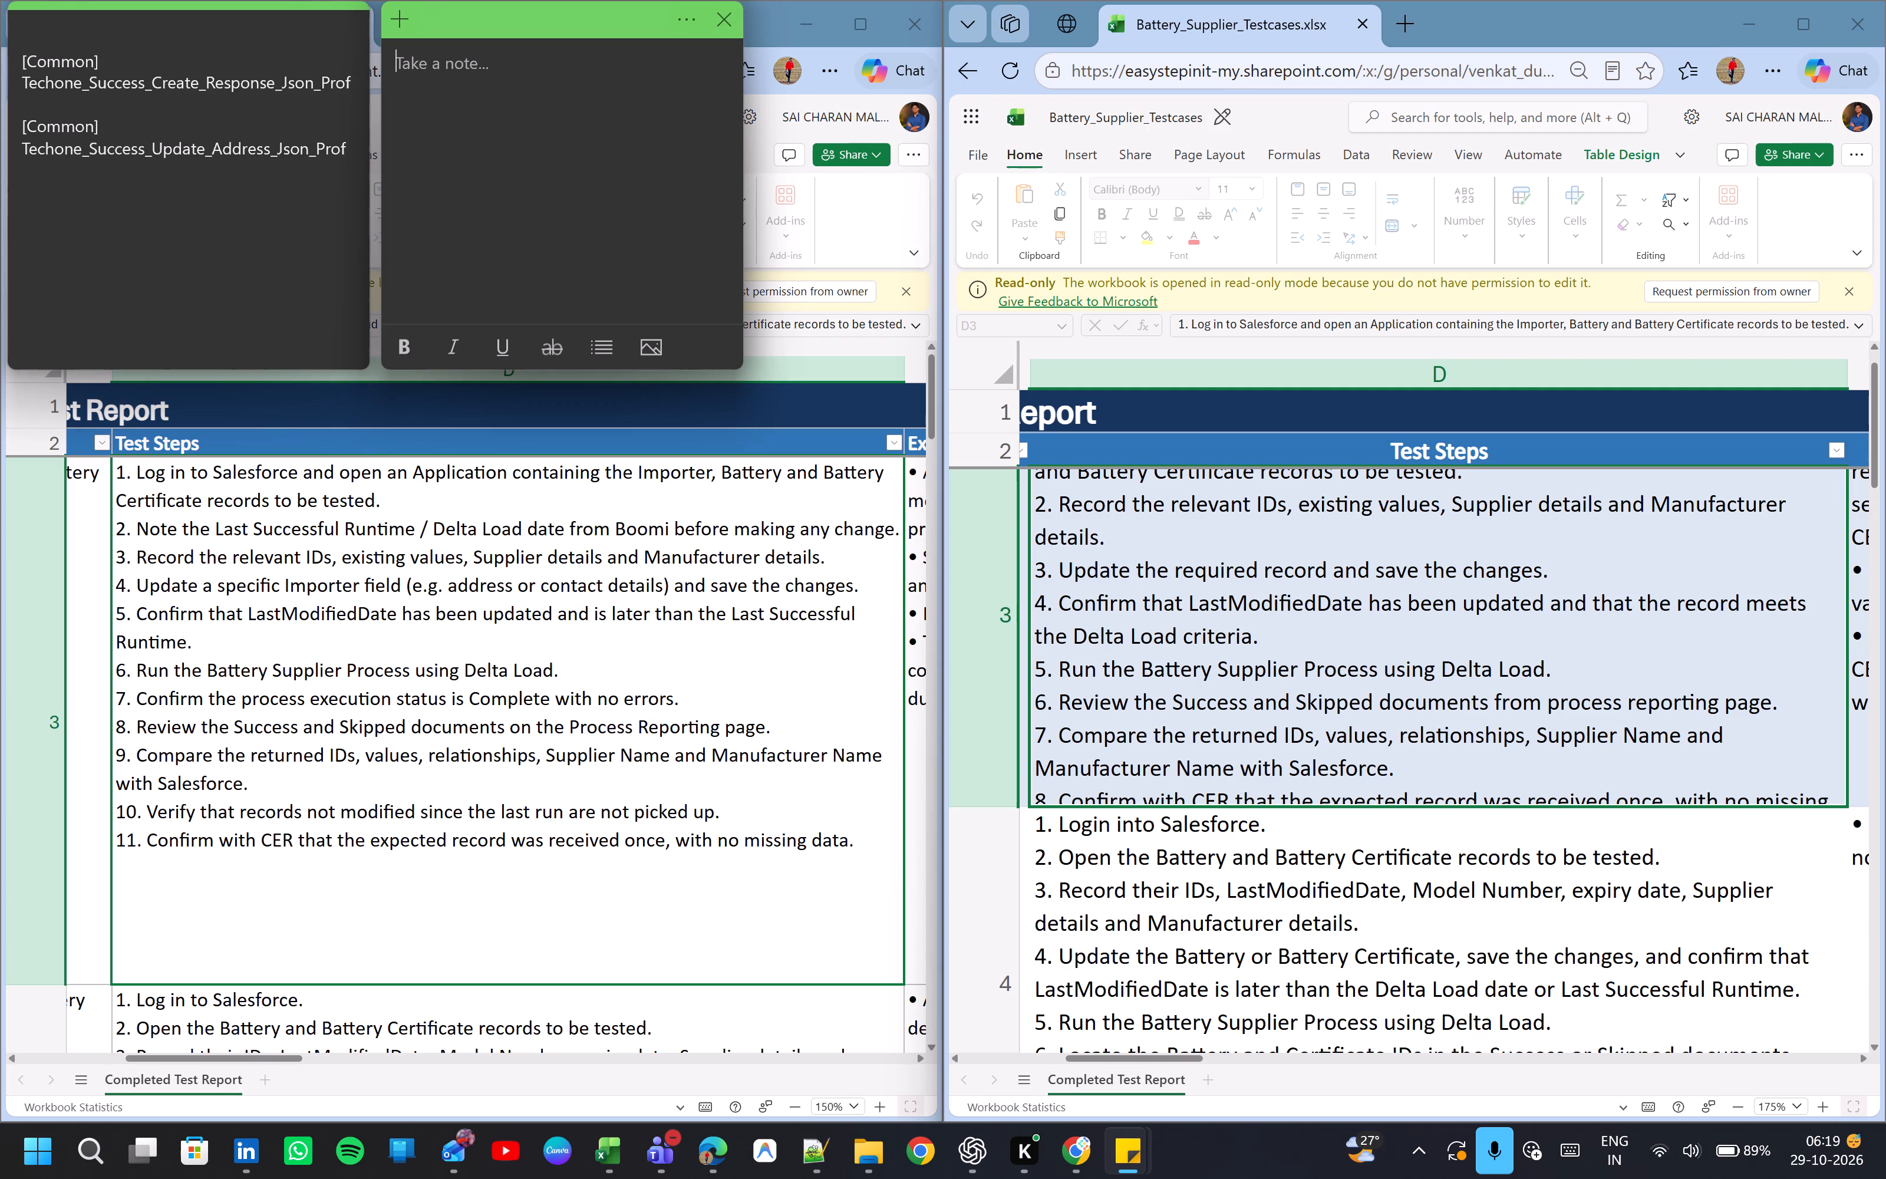
{"action": "left_click", "coordinate": [283, 48]}
{"action": "left_click", "coordinate": [347, 17]}
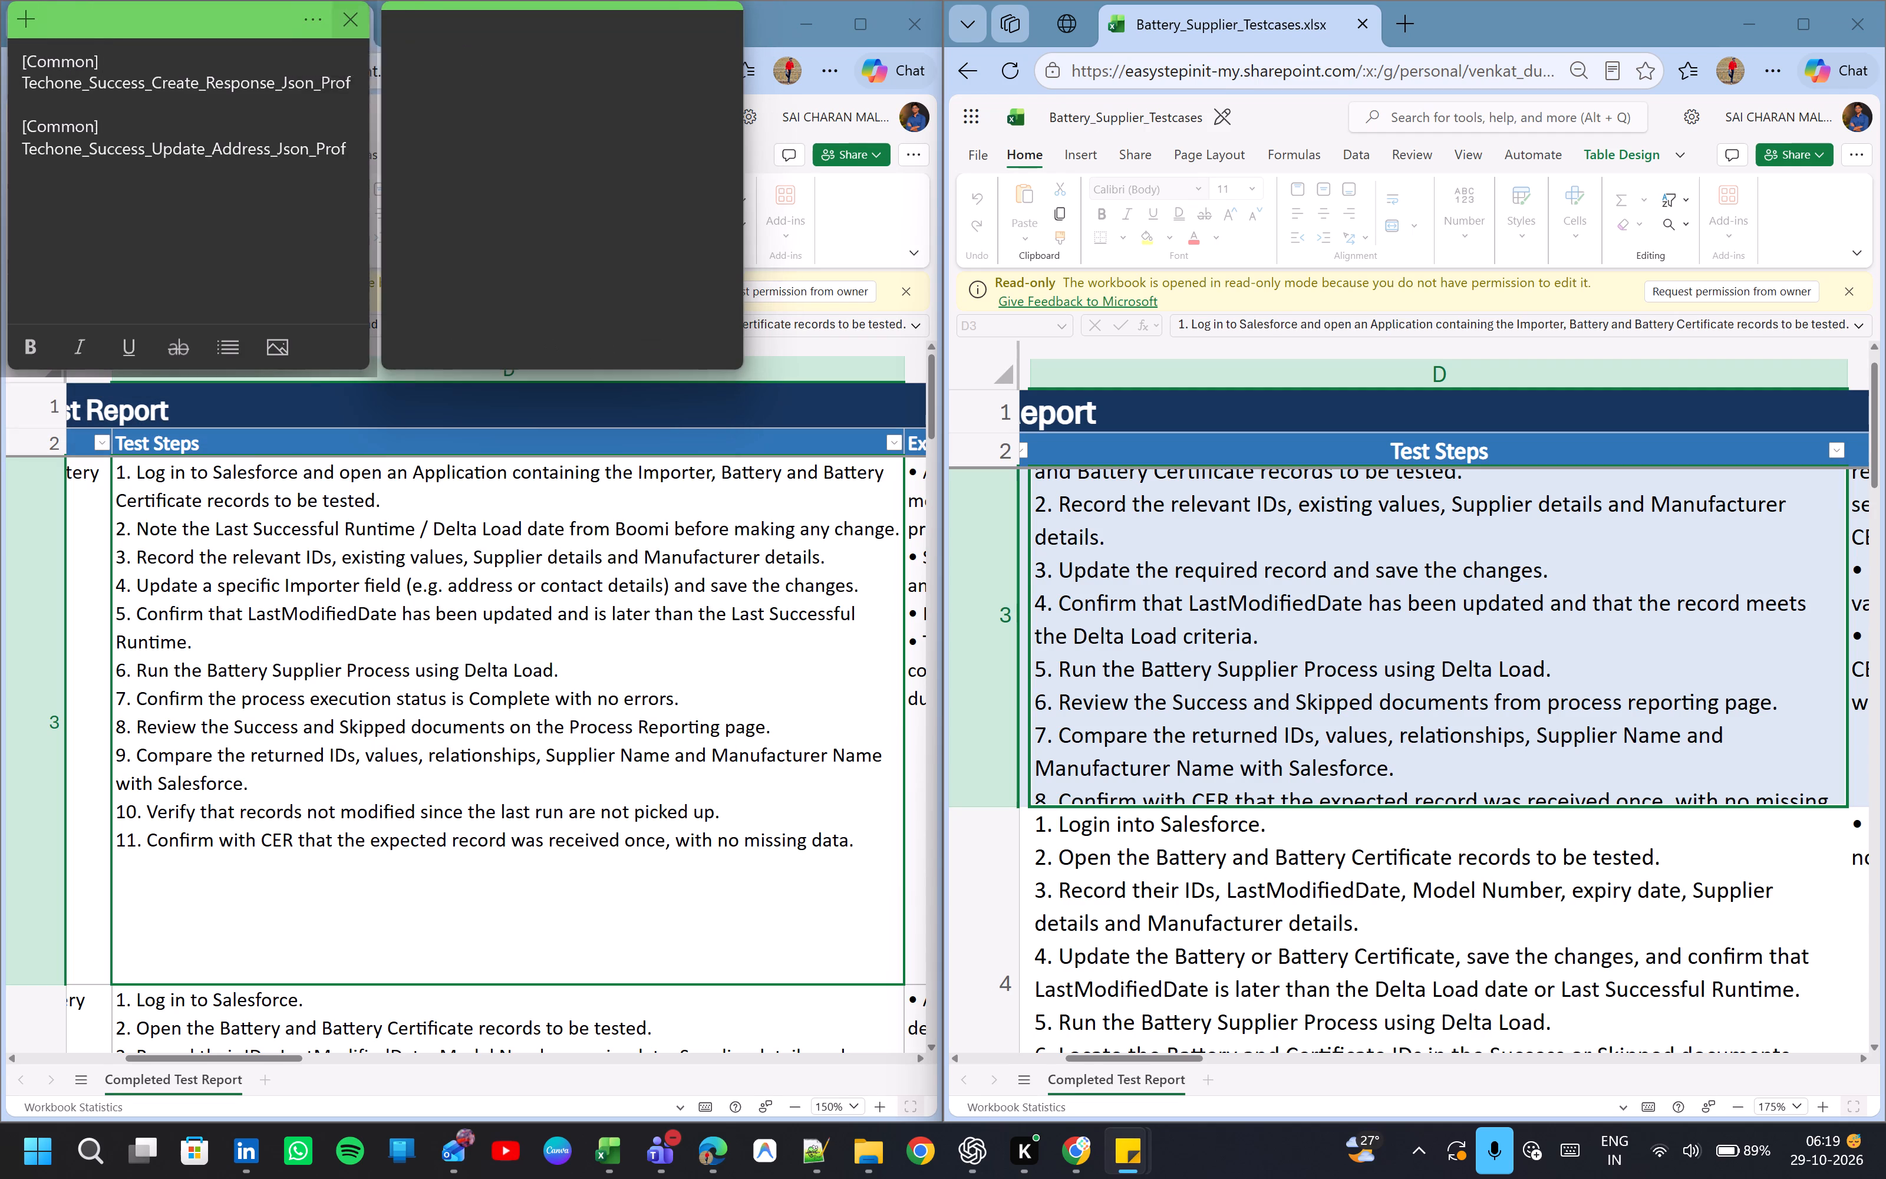
{"action": "left_click", "coordinate": [495, 116]}
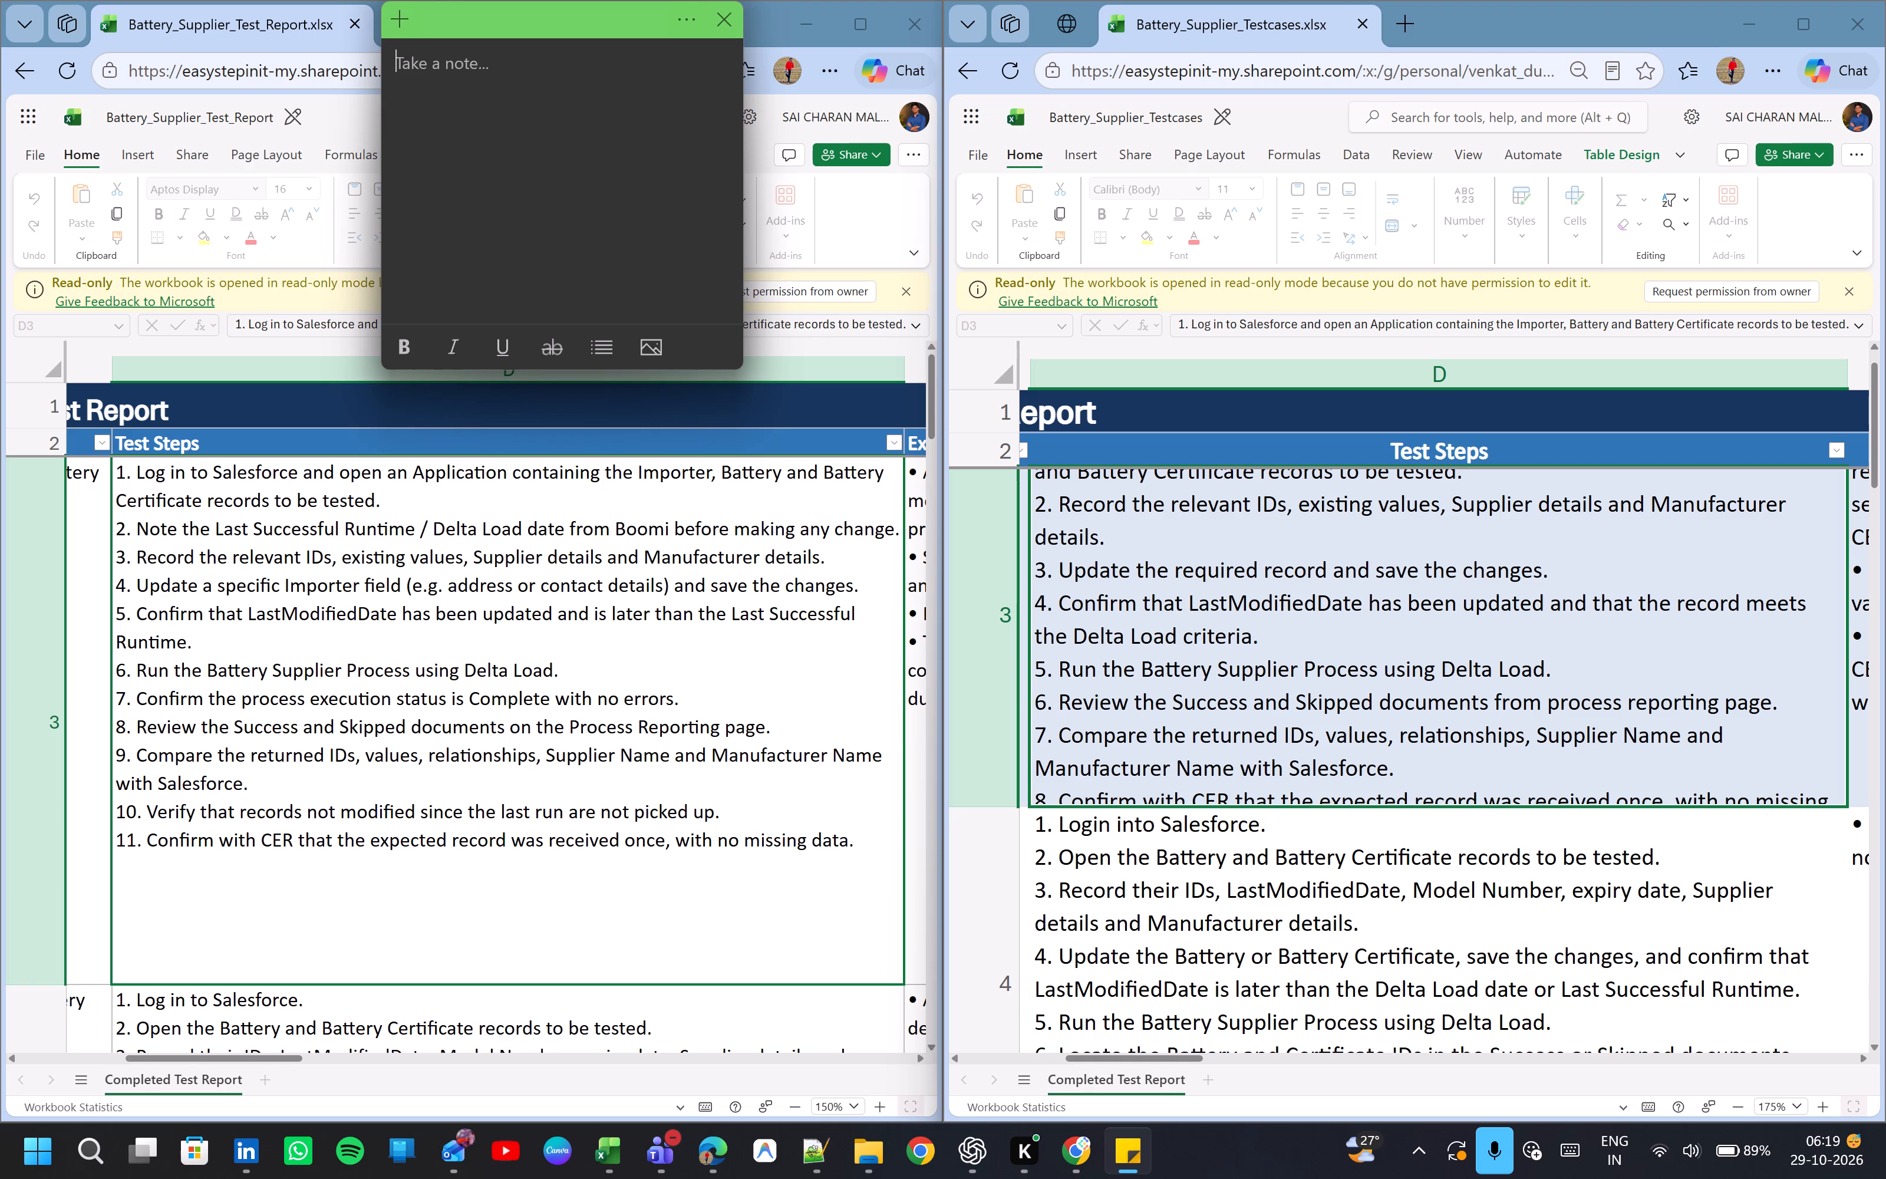
Write "Test case 1 -7 ," in the blank sticky note.
{"action": "type", "text": "Test case 1"}
{"action": "key", "text": "space"}
{"action": "type", "text": "-7"}
{"action": "key", "text": "space"}
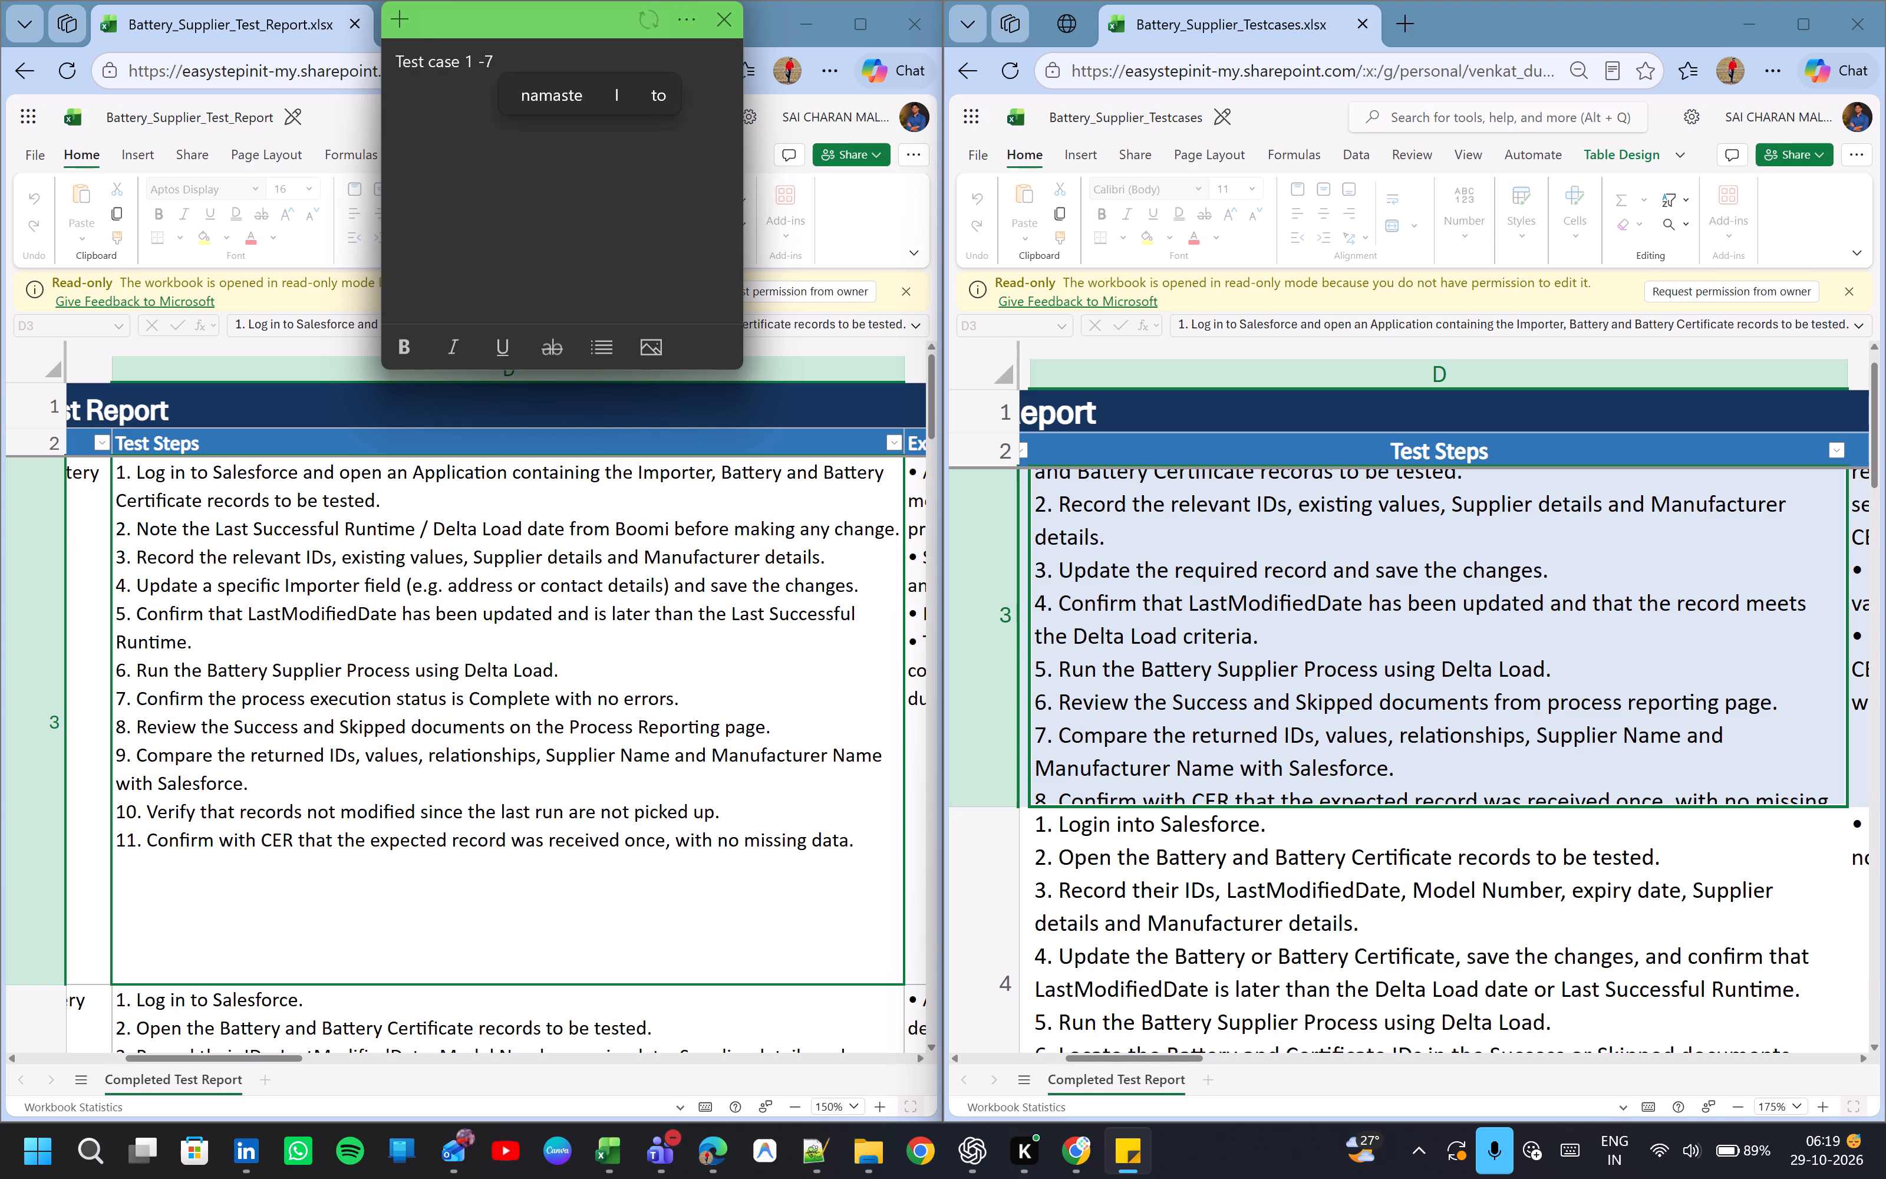
{"action": "key", "text": "comma"}
Recheck the TC_001 test steps in Battery_Supplier_Testcases and append 10 to the sticky note's Test case 1 line.
{"action": "left_click", "coordinate": [1235, 750]}
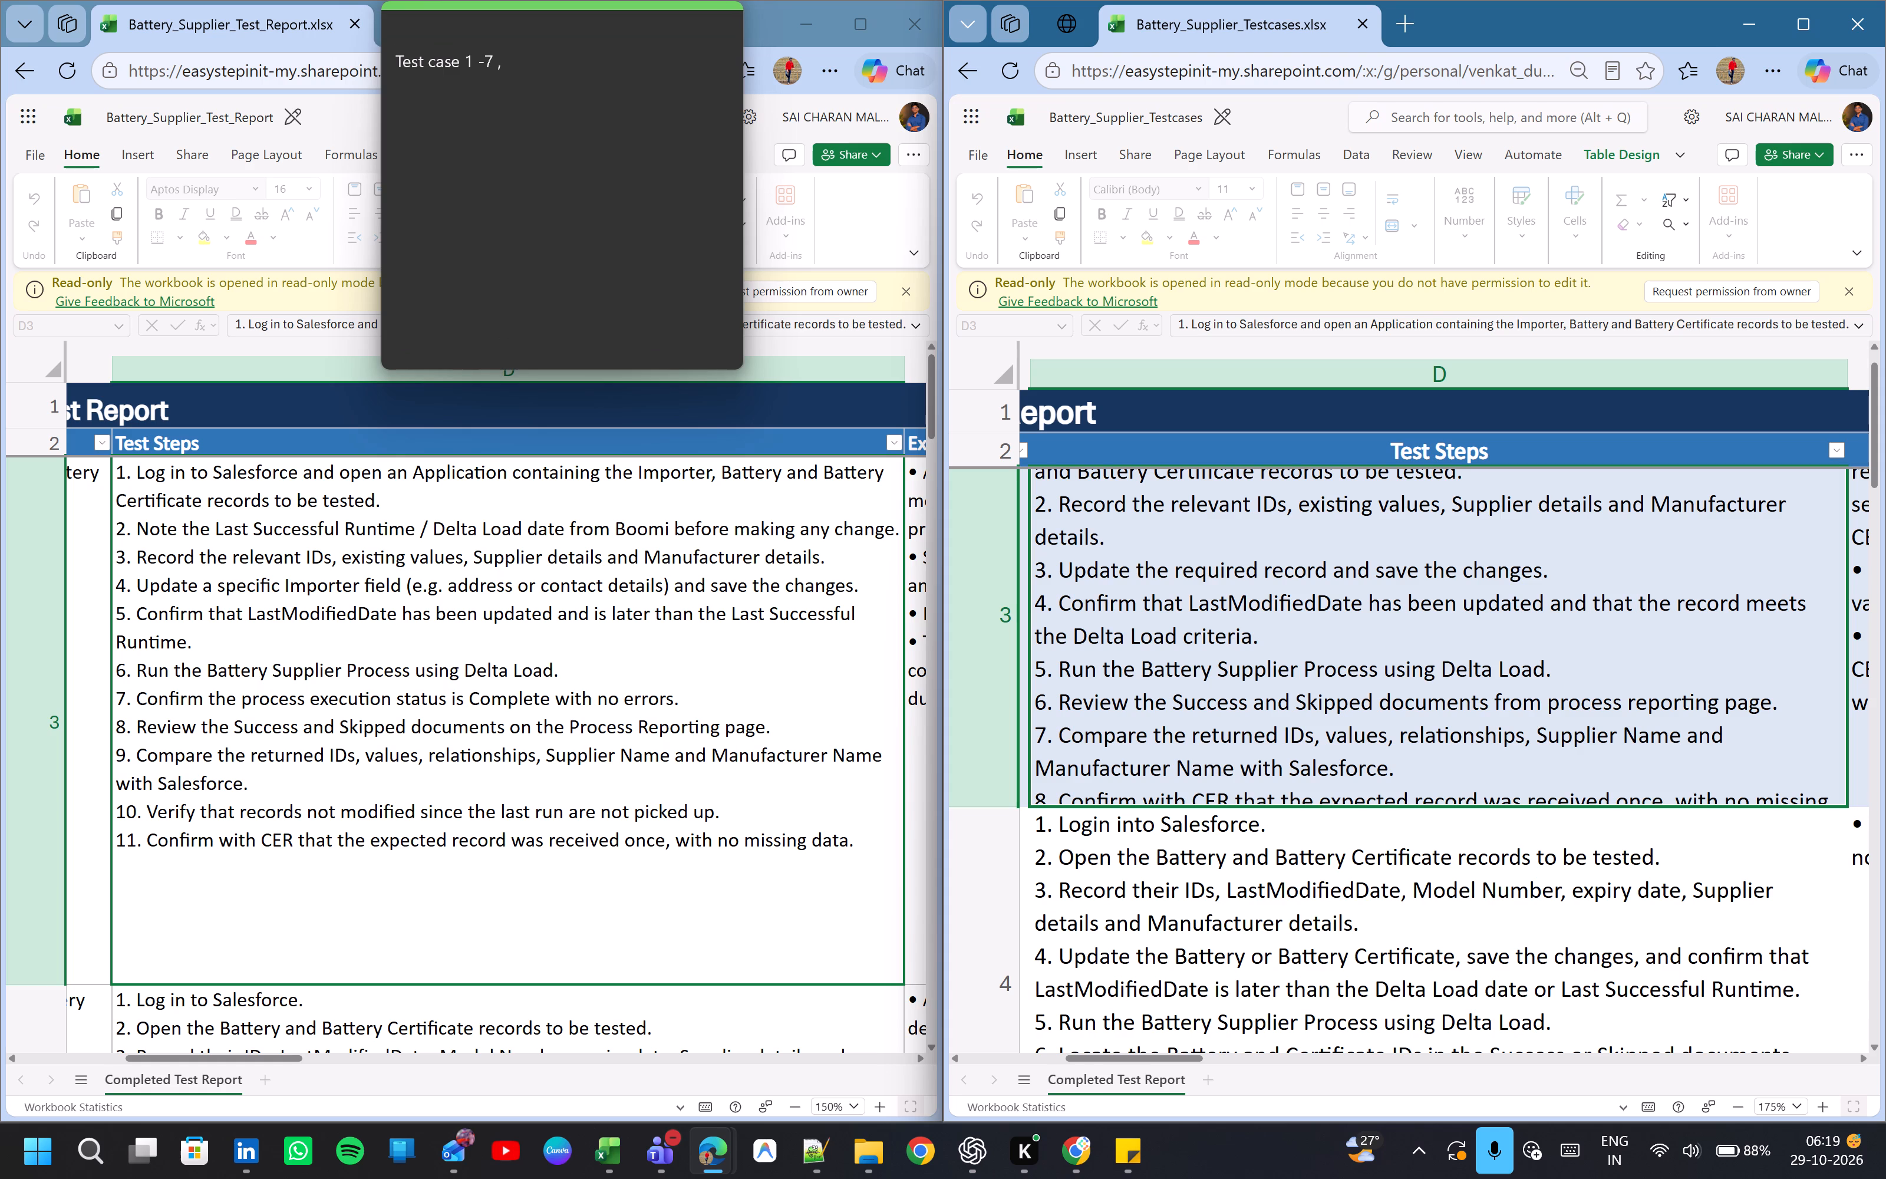
{"action": "scroll", "coordinate": [1314, 335], "scroll_direction": "left", "scroll_amount": 5}
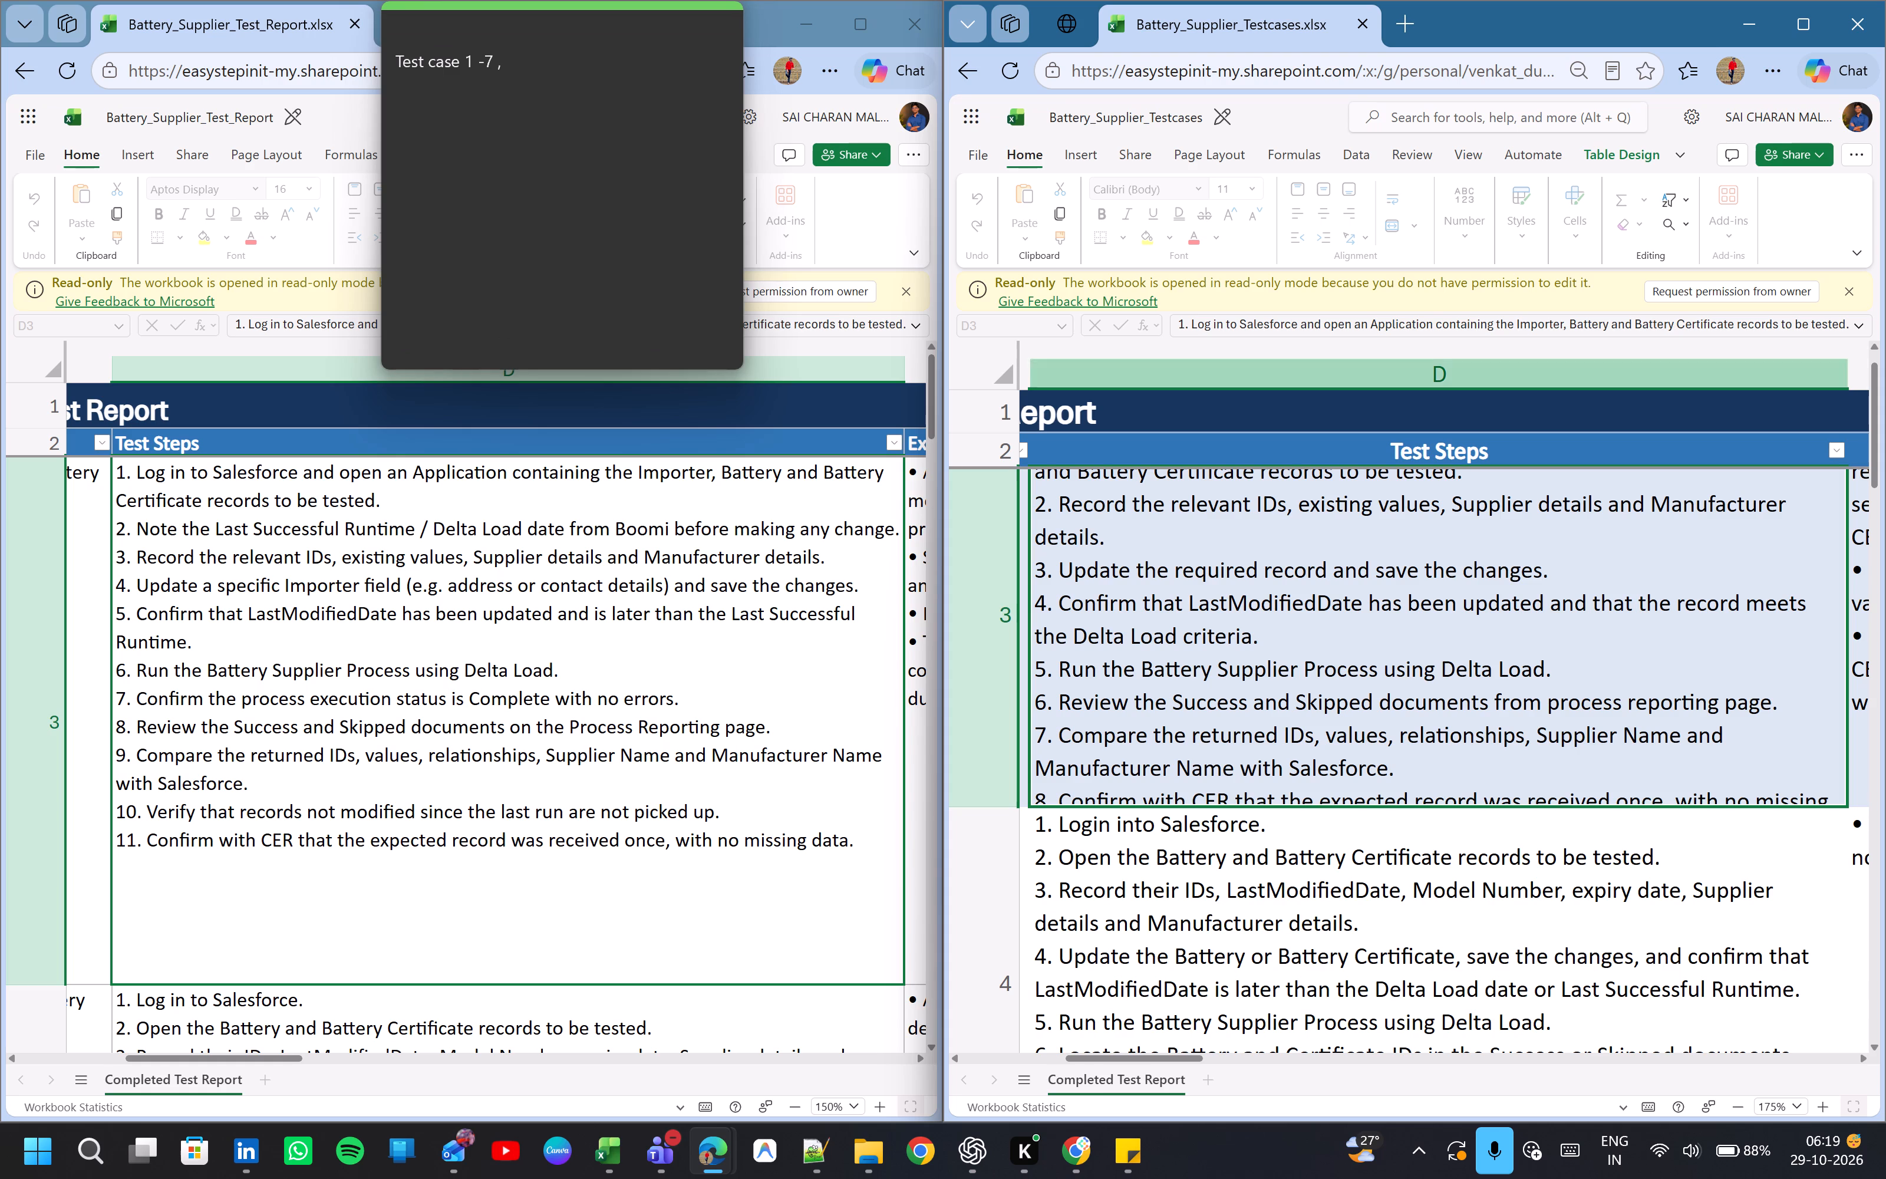
{"action": "left_click", "coordinate": [1243, 791]}
{"action": "double_click", "coordinate": [1243, 791]}
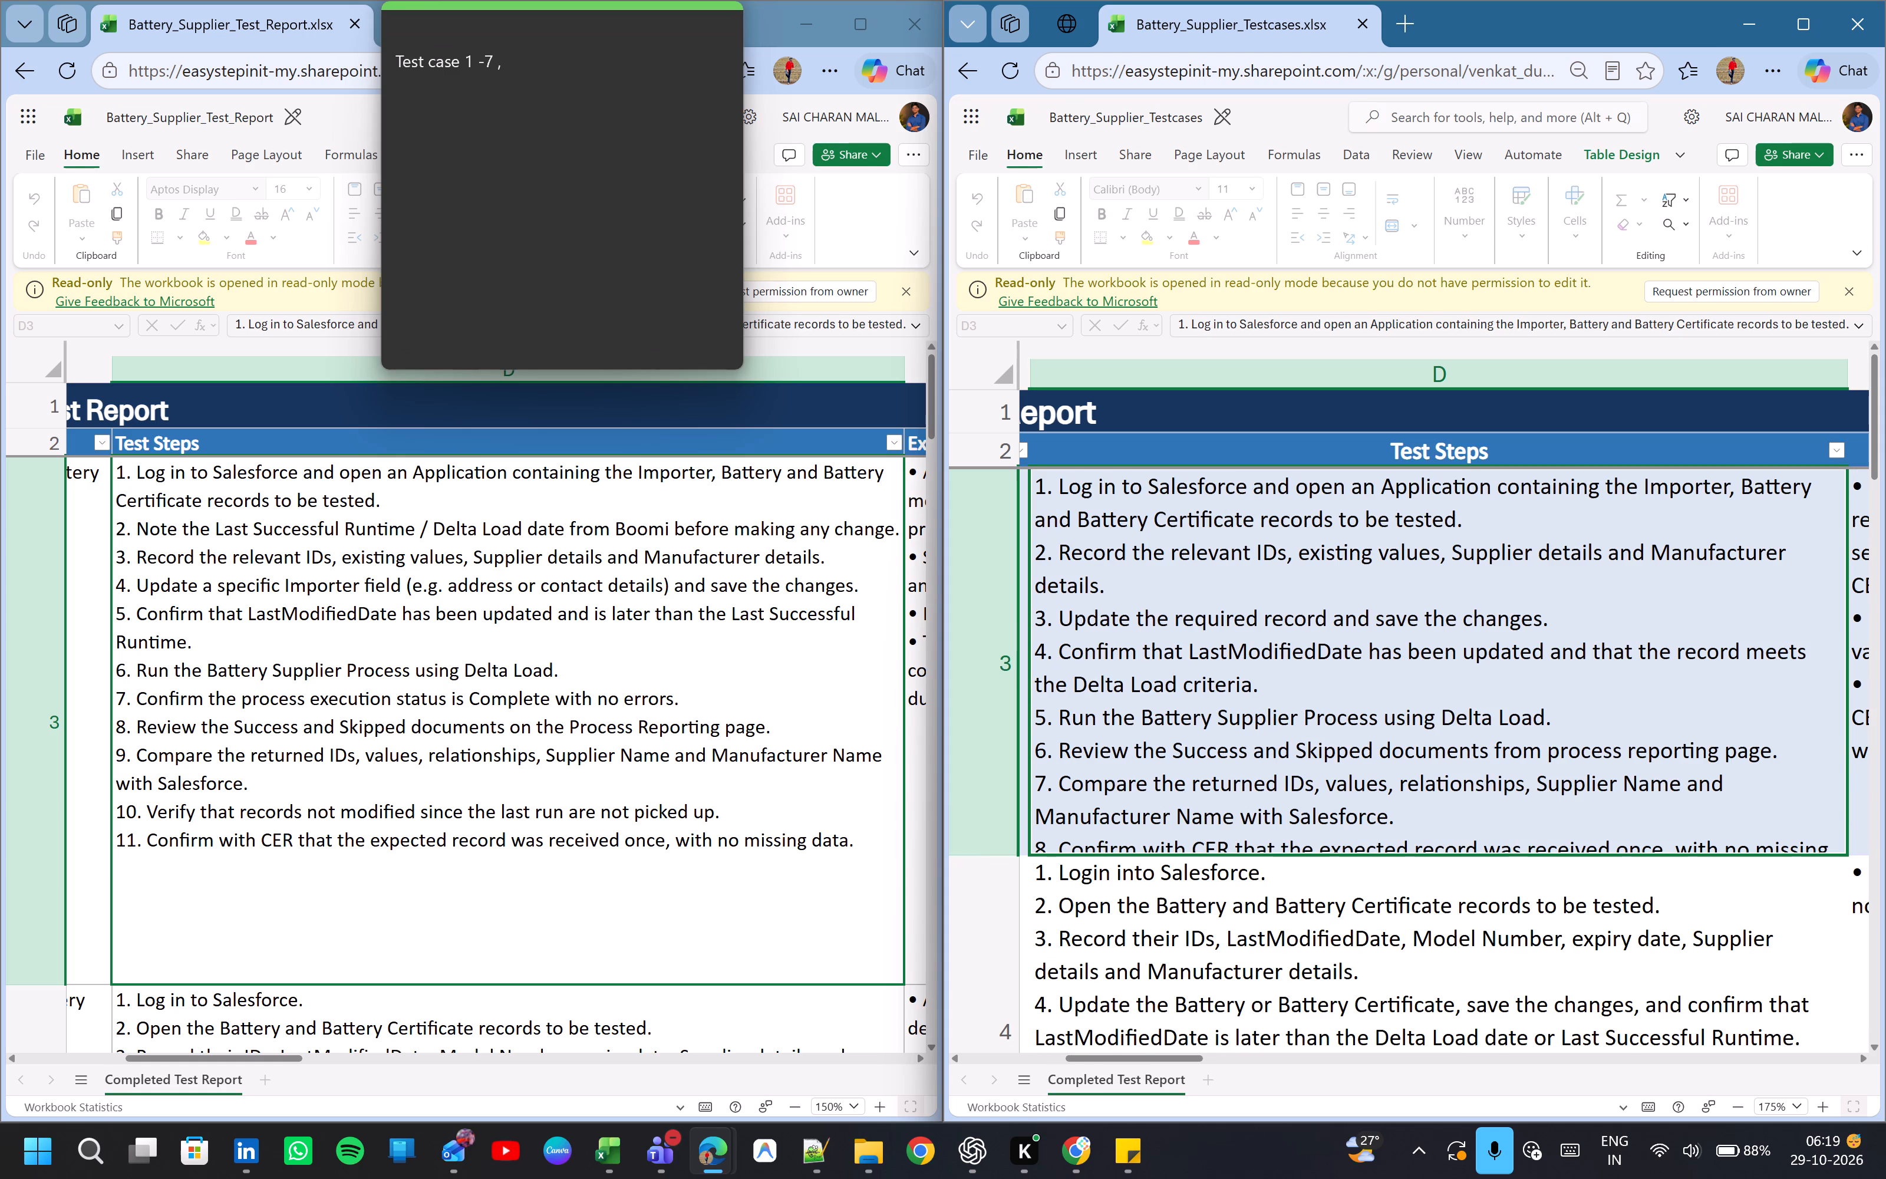
{"action": "double_click", "coordinate": [1255, 803]}
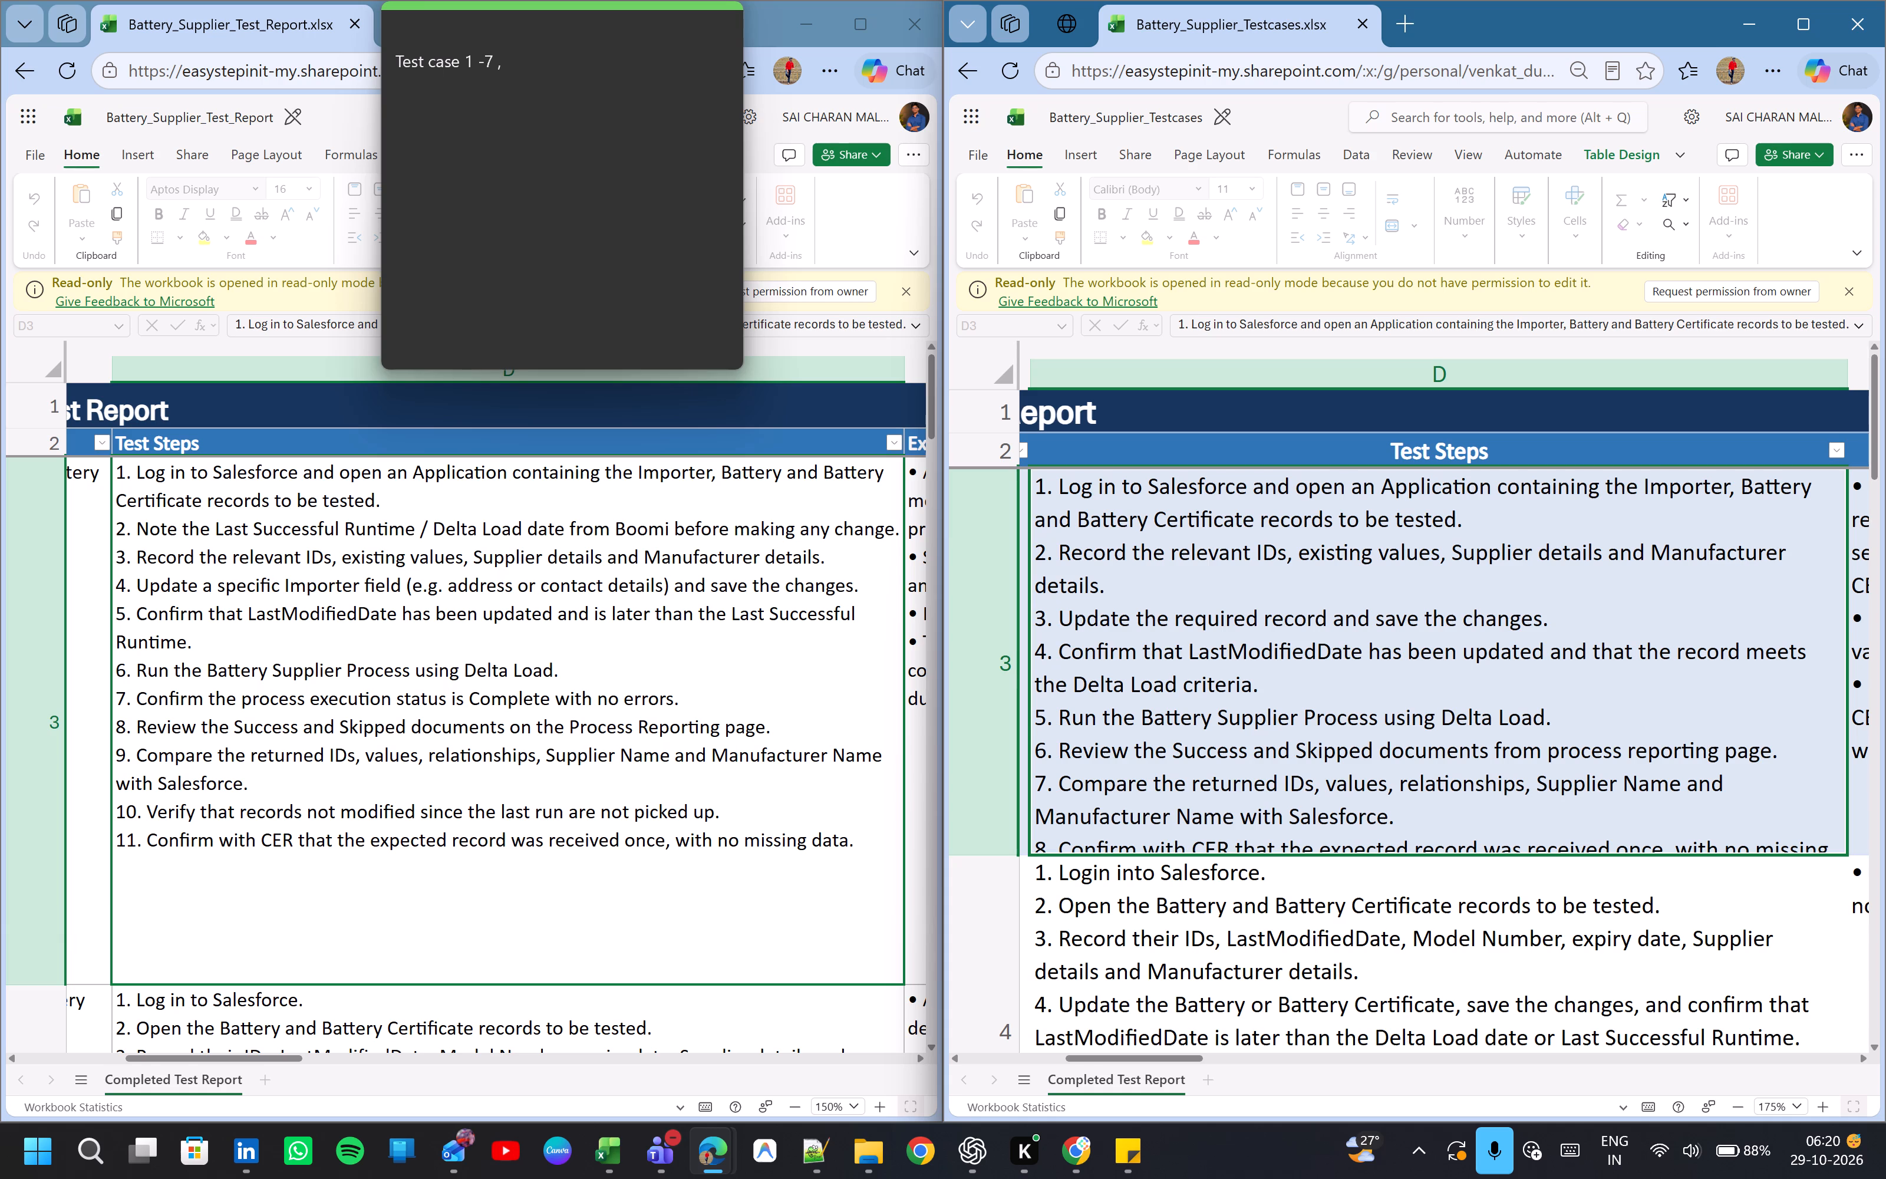
{"action": "left_click", "coordinate": [534, 74]}
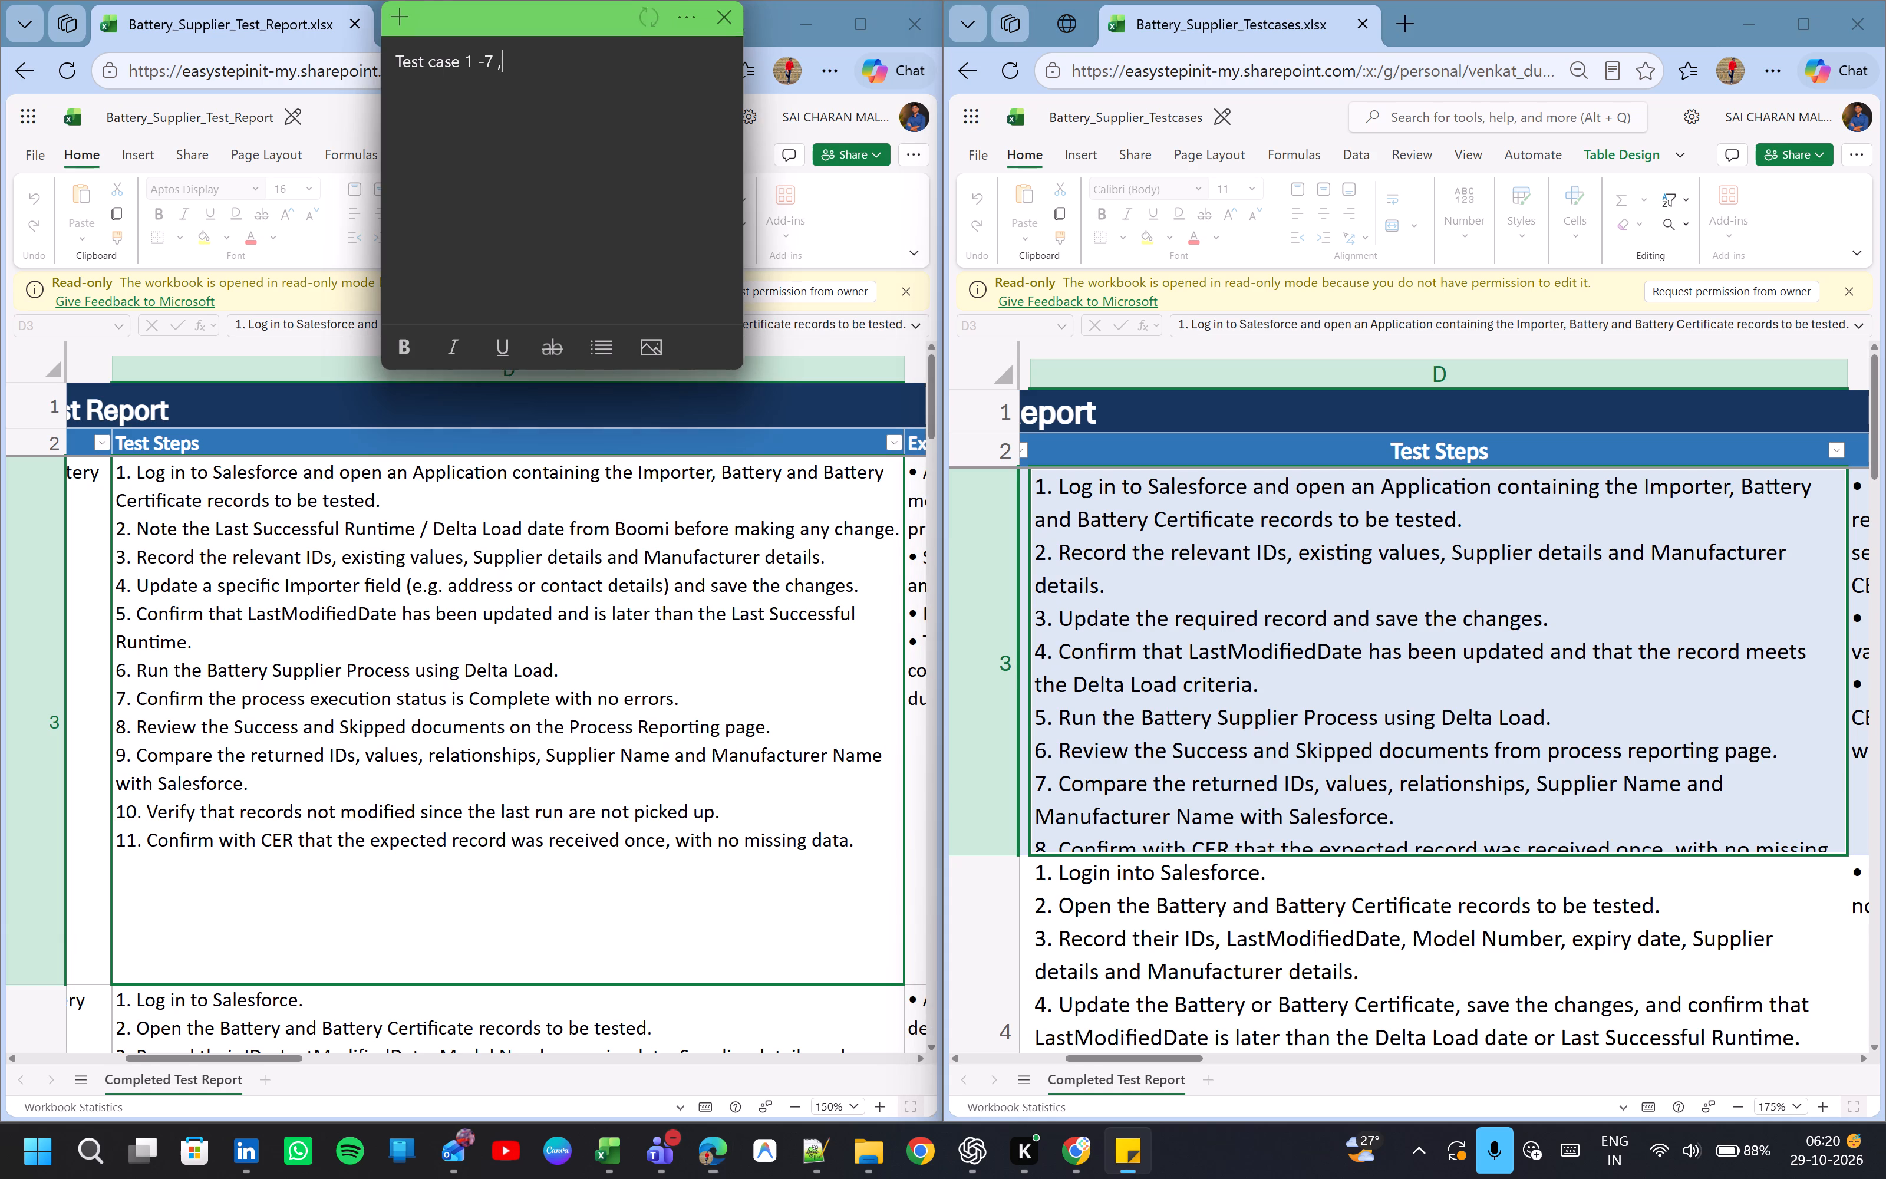
{"action": "type", "text": "10"}
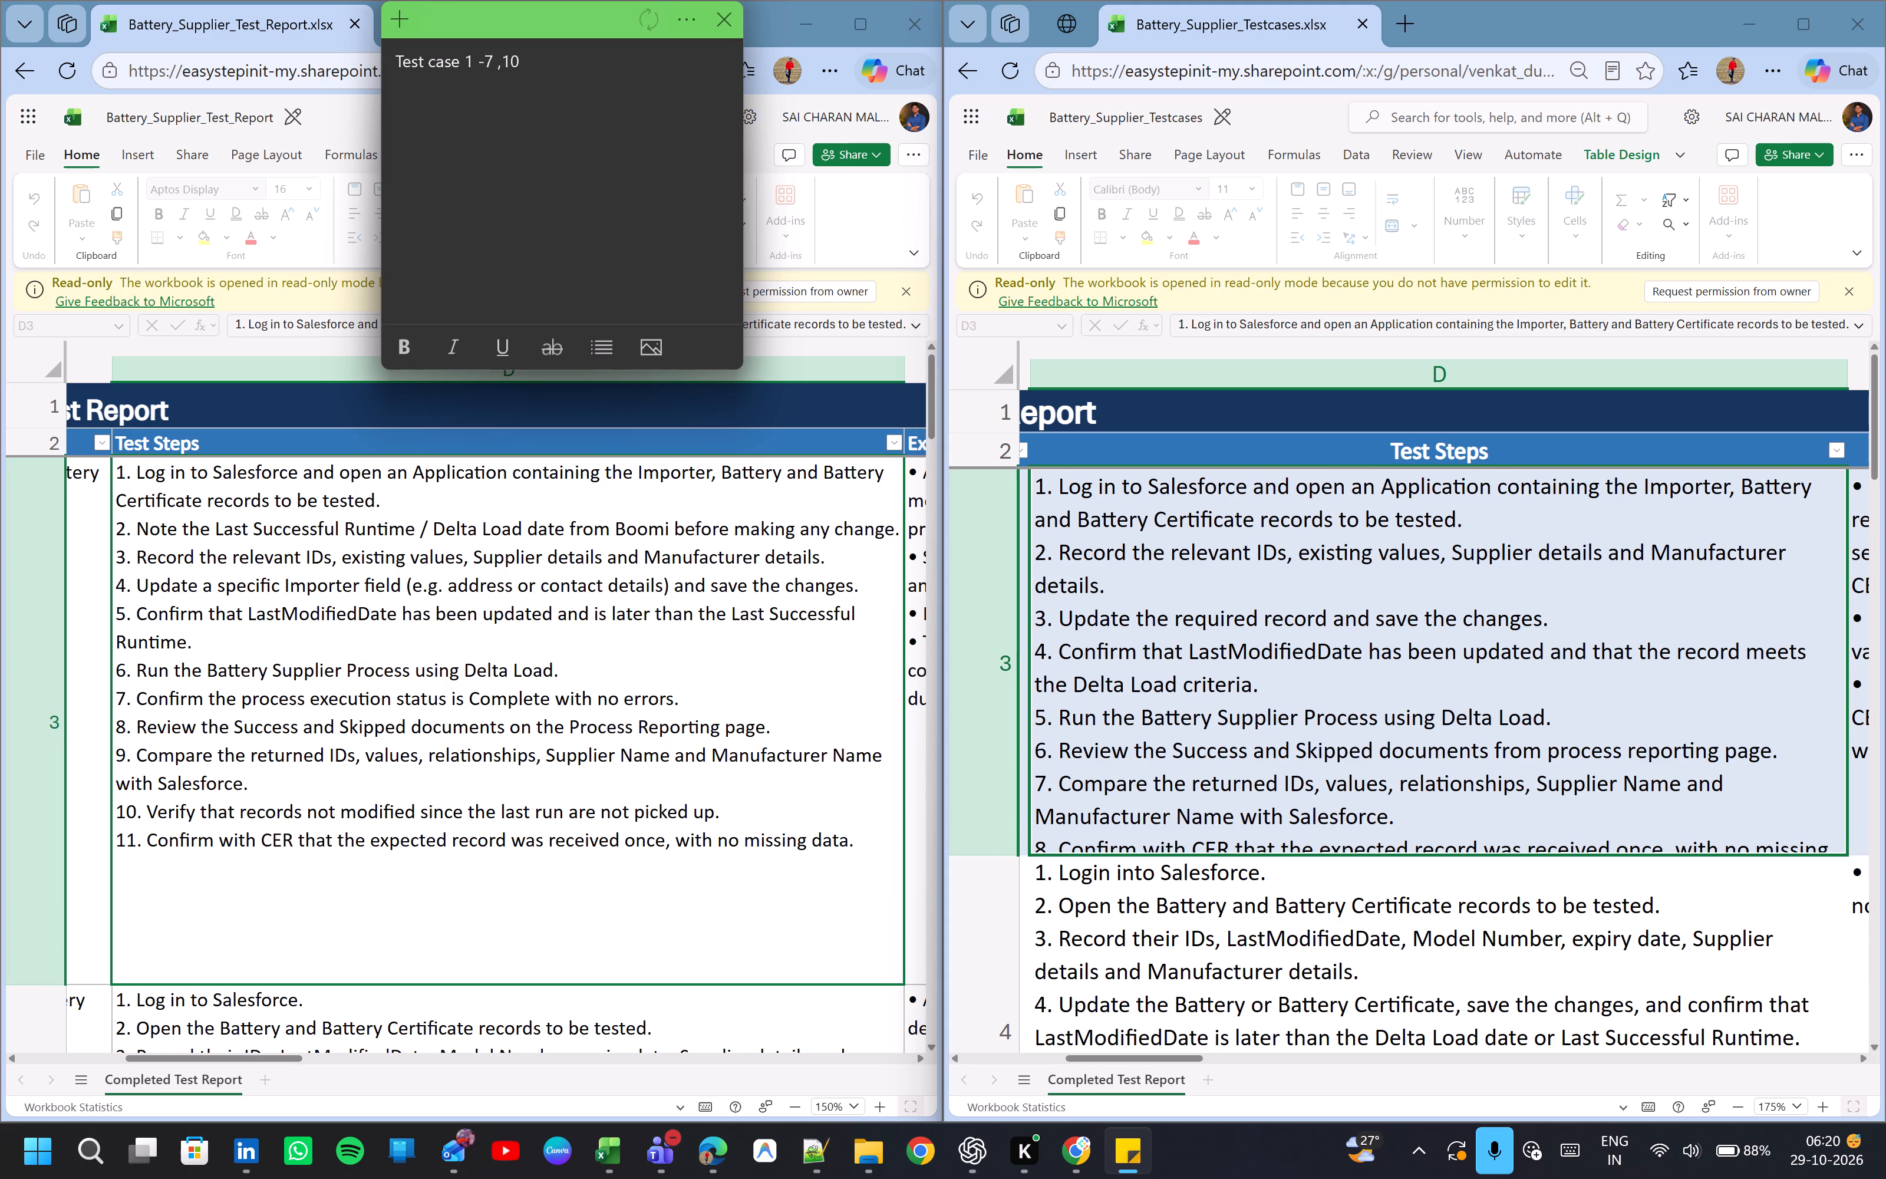
Examine the TC_002 test steps in Battery_Supplier_Test_Report against the test steps in Battery_Supplier_Testcases.
{"action": "scroll", "coordinate": [614, 859], "scroll_direction": "down", "scroll_amount": 7}
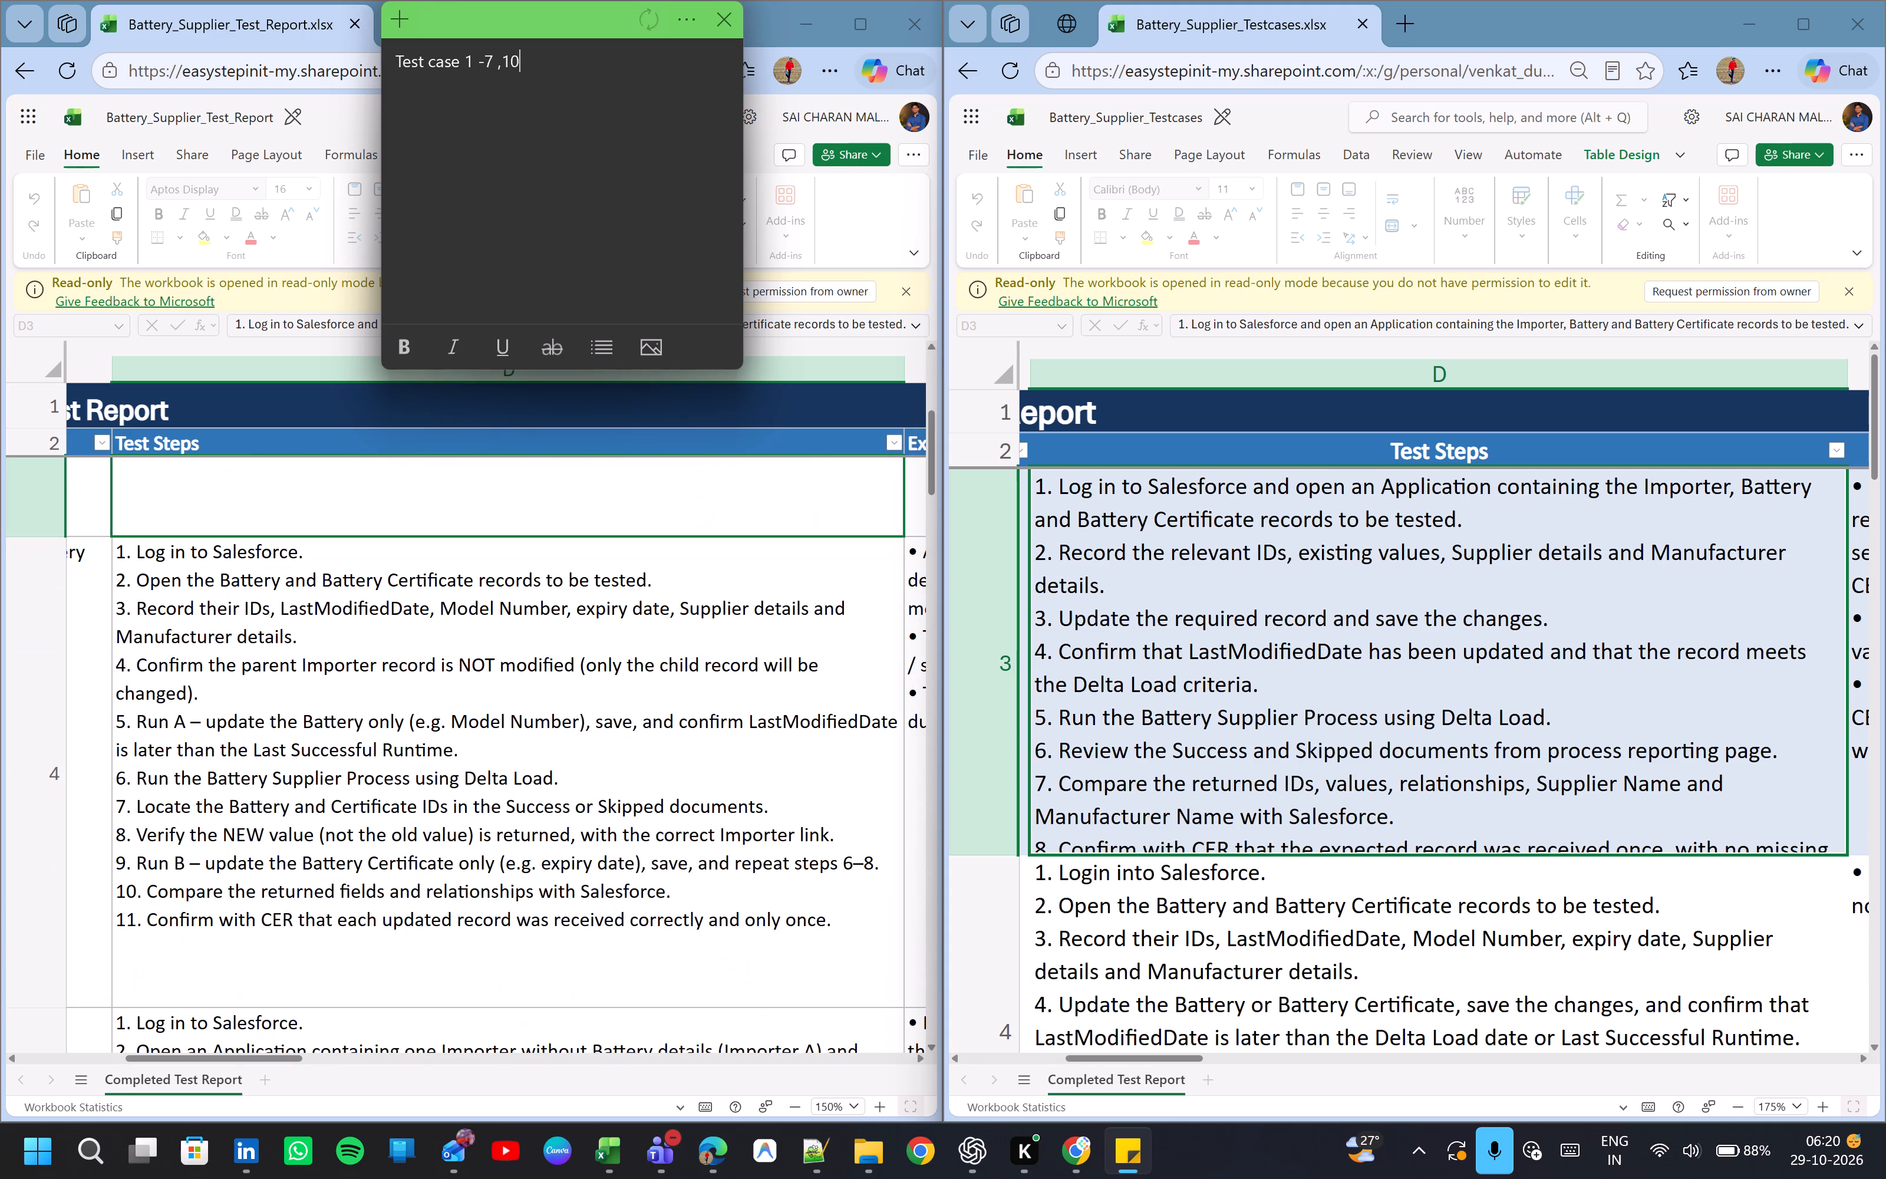
{"action": "scroll", "coordinate": [567, 743], "scroll_direction": "down", "scroll_amount": 1}
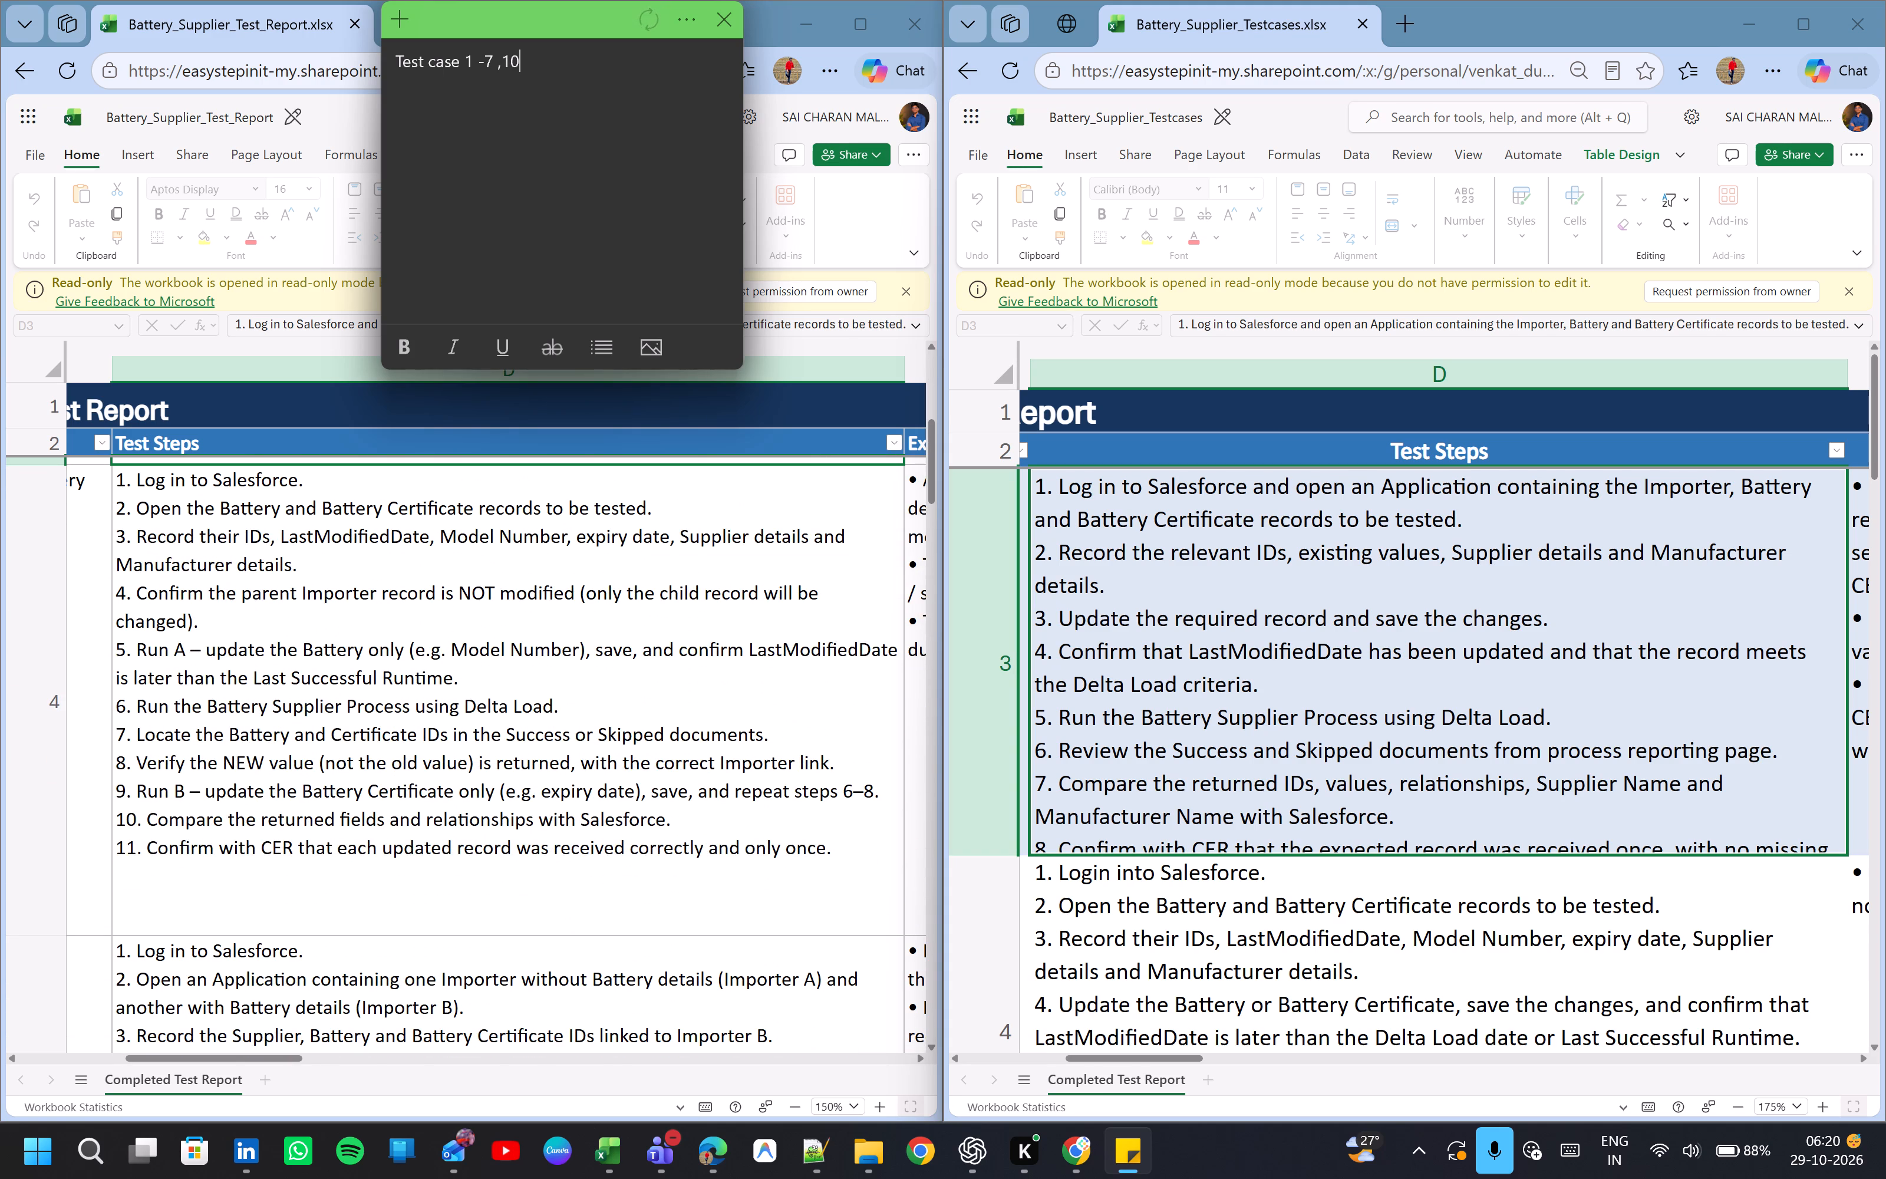
{"action": "scroll", "coordinate": [567, 743], "scroll_direction": "down", "scroll_amount": 1}
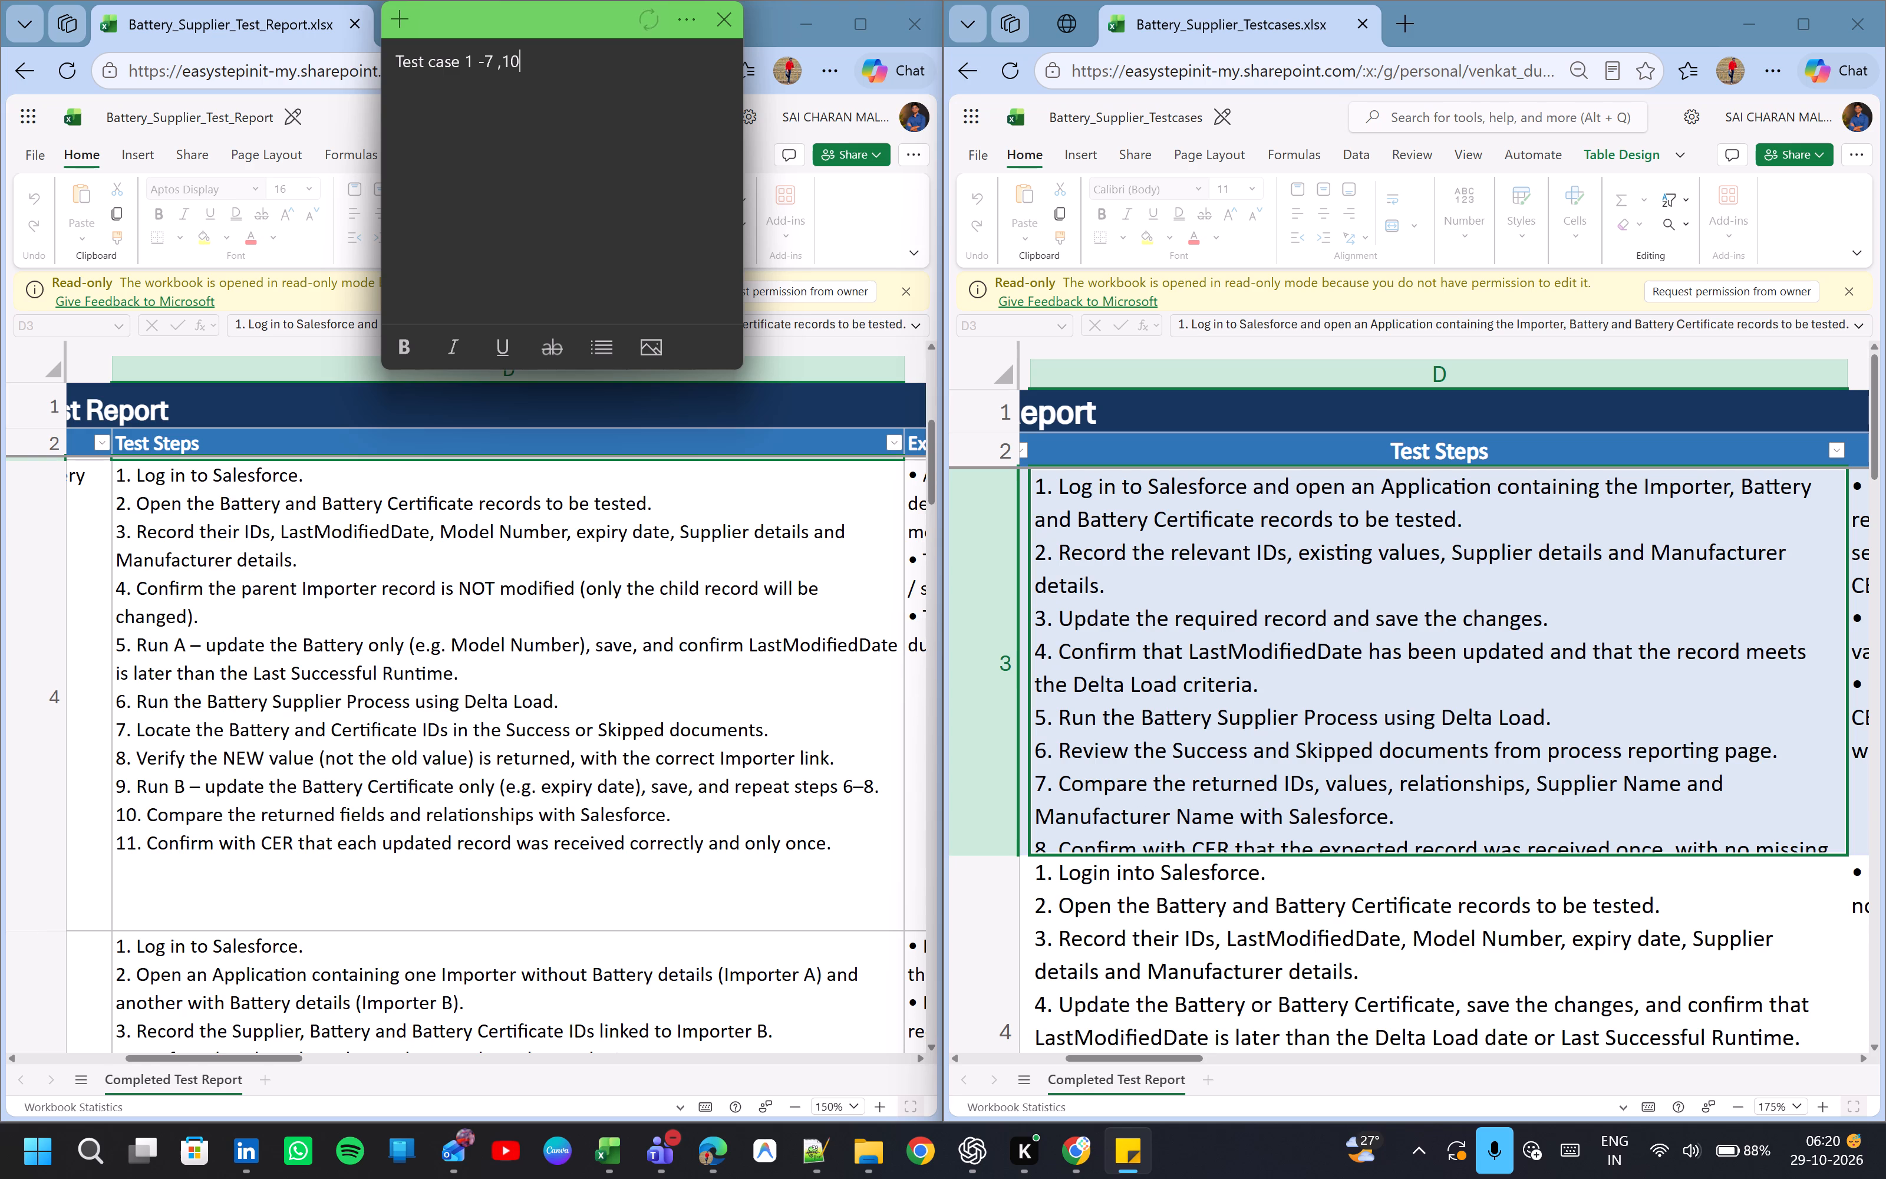
{"action": "scroll", "coordinate": [567, 743], "scroll_direction": "up", "scroll_amount": 1}
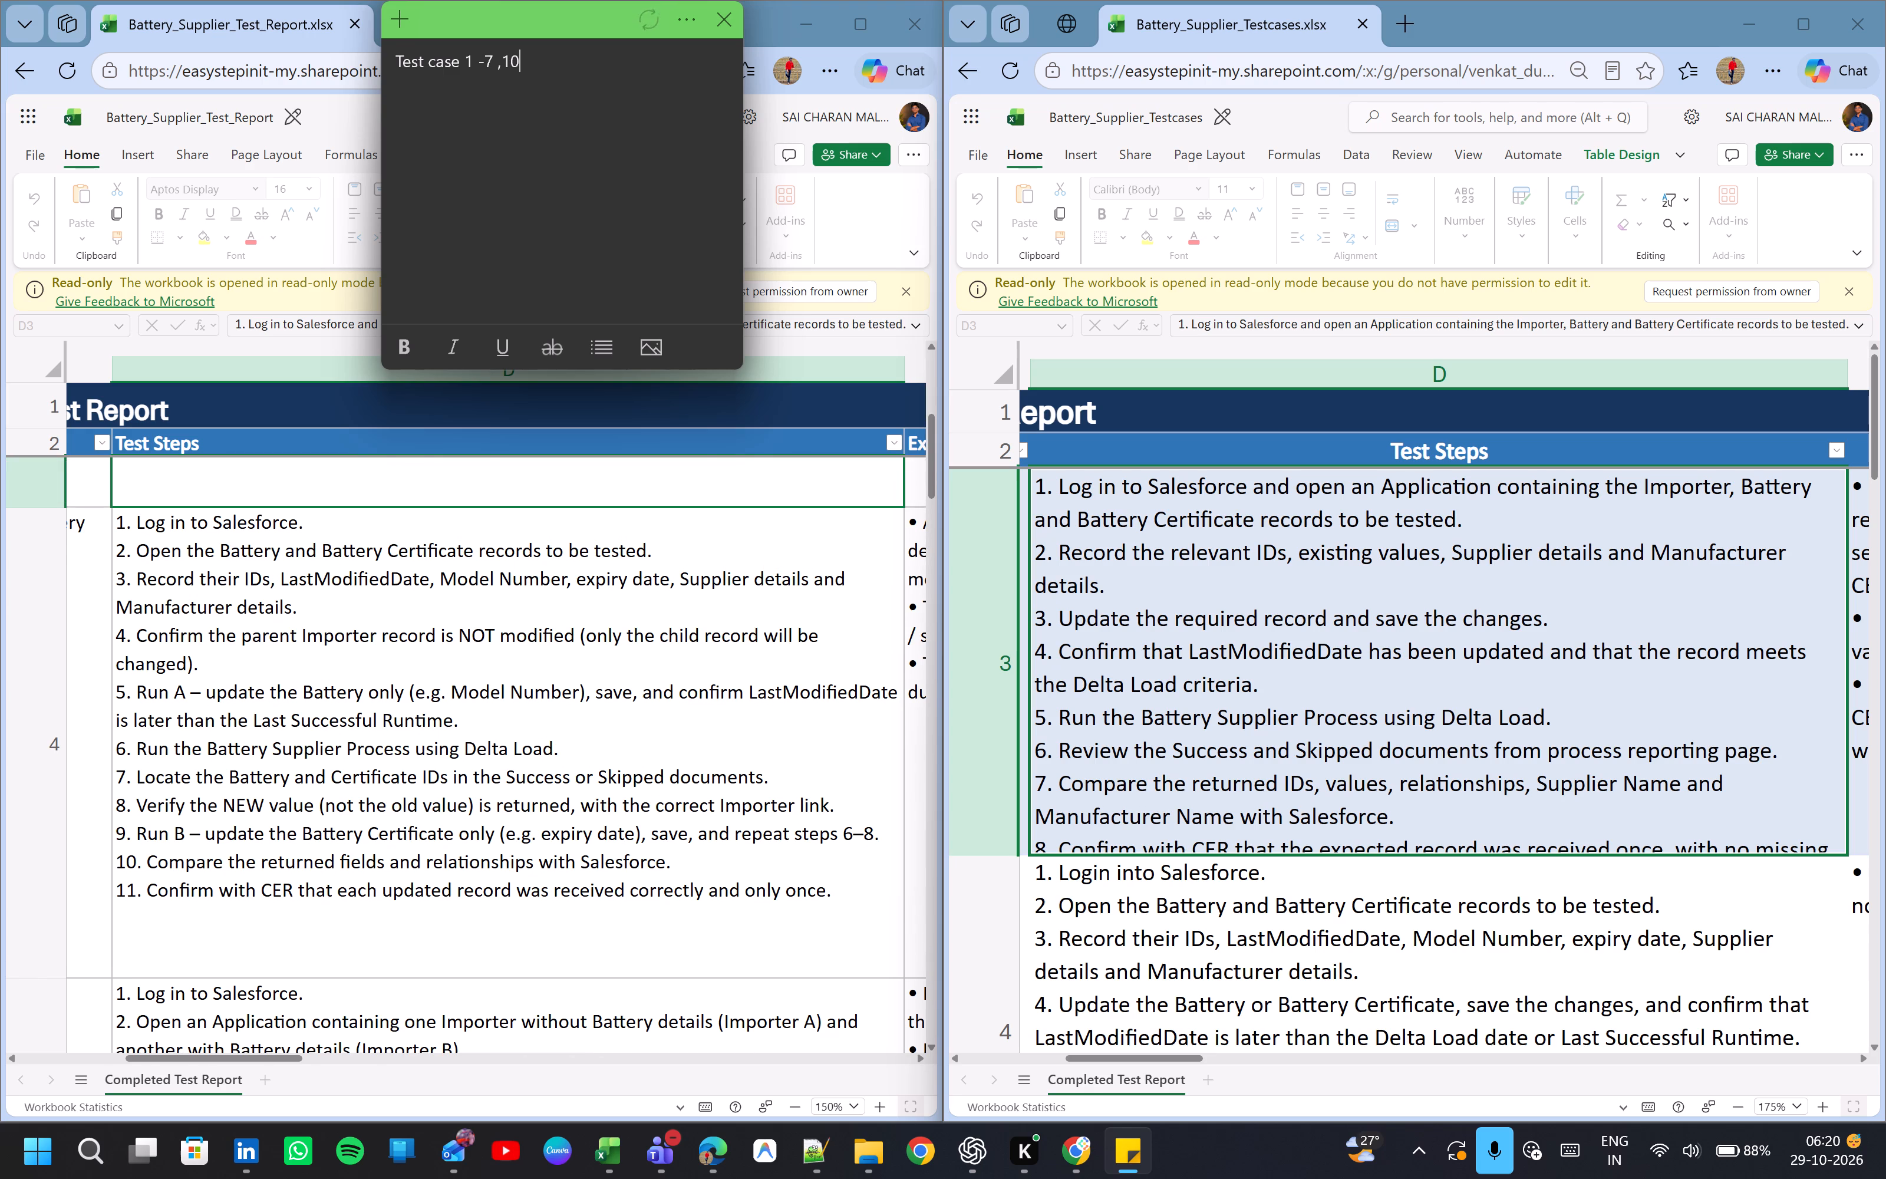
{"action": "left_click", "coordinate": [1679, 667]}
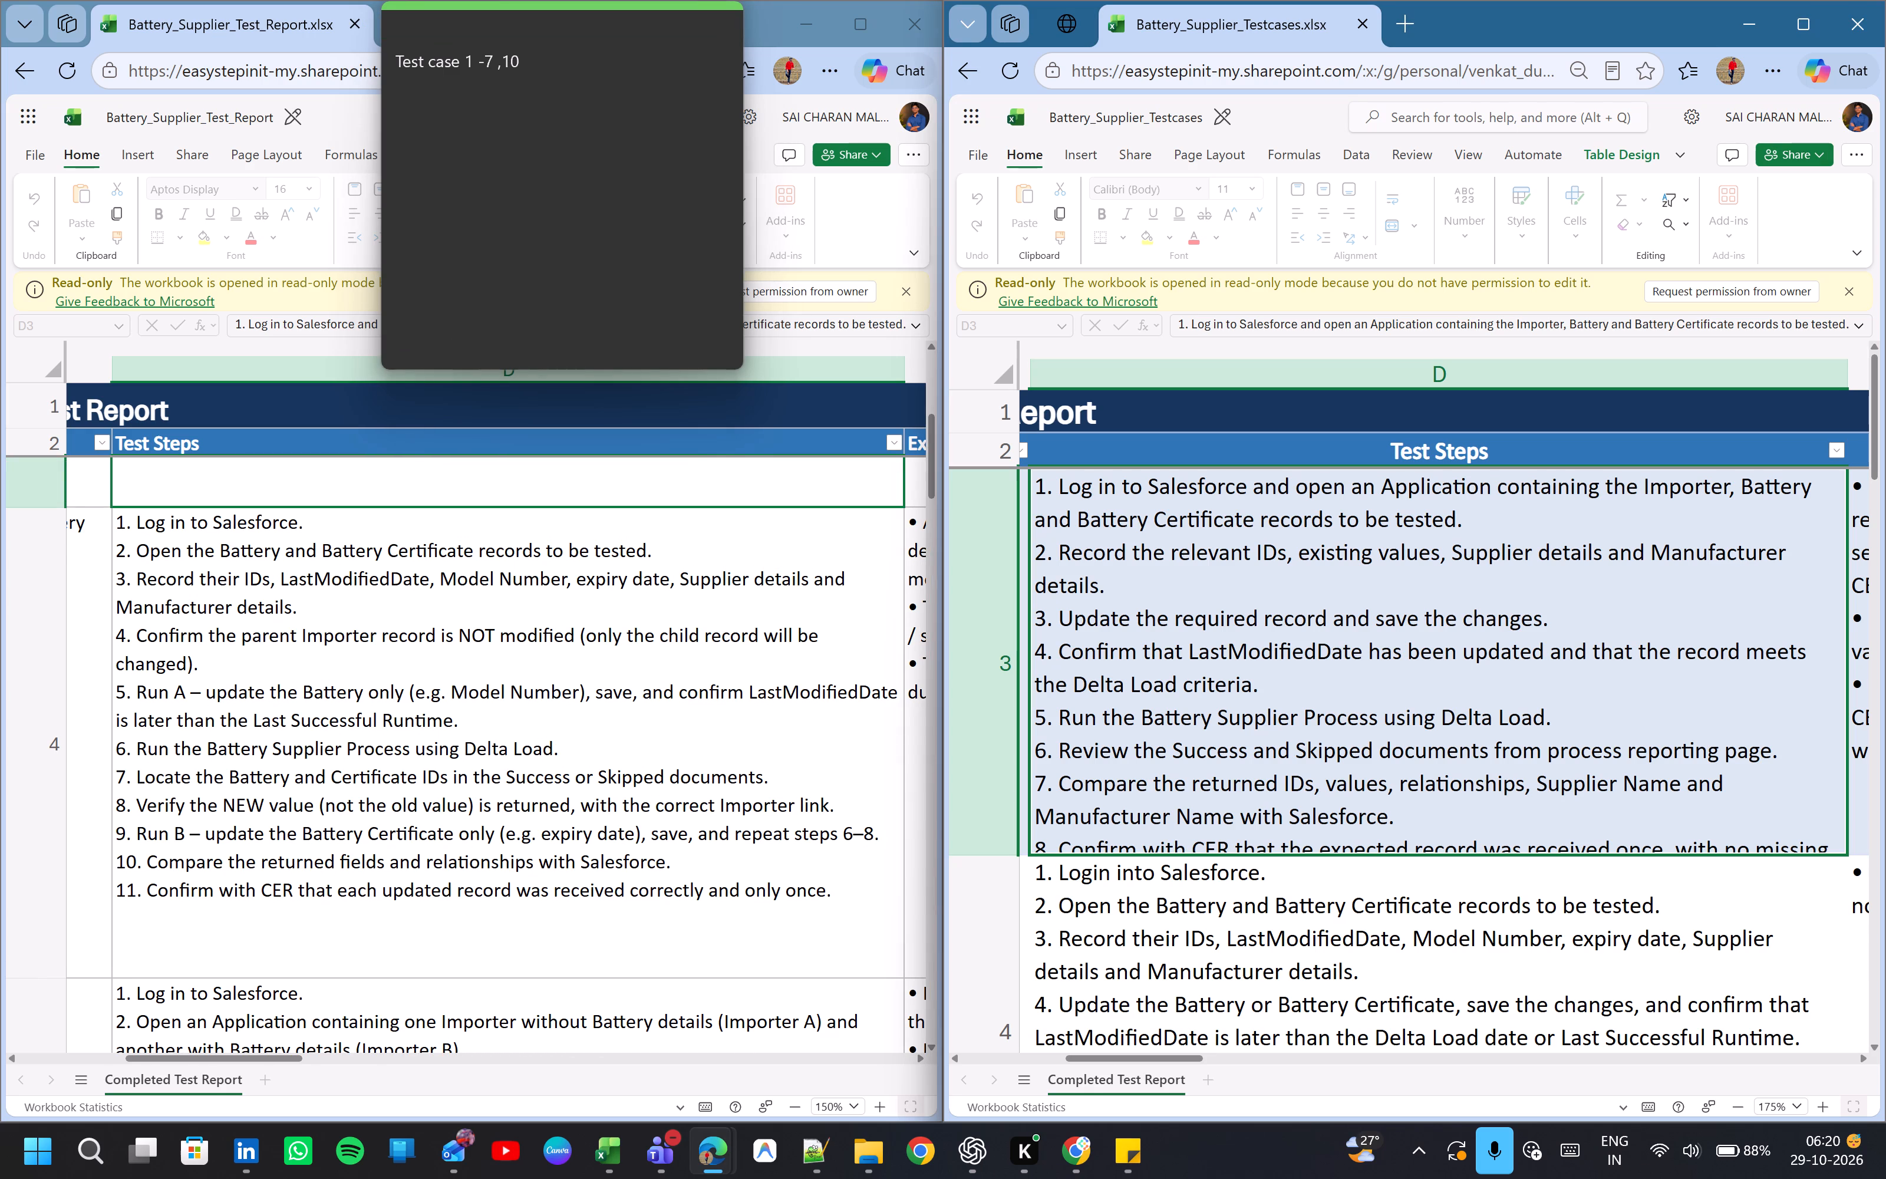
{"action": "left_click", "coordinate": [1221, 120]}
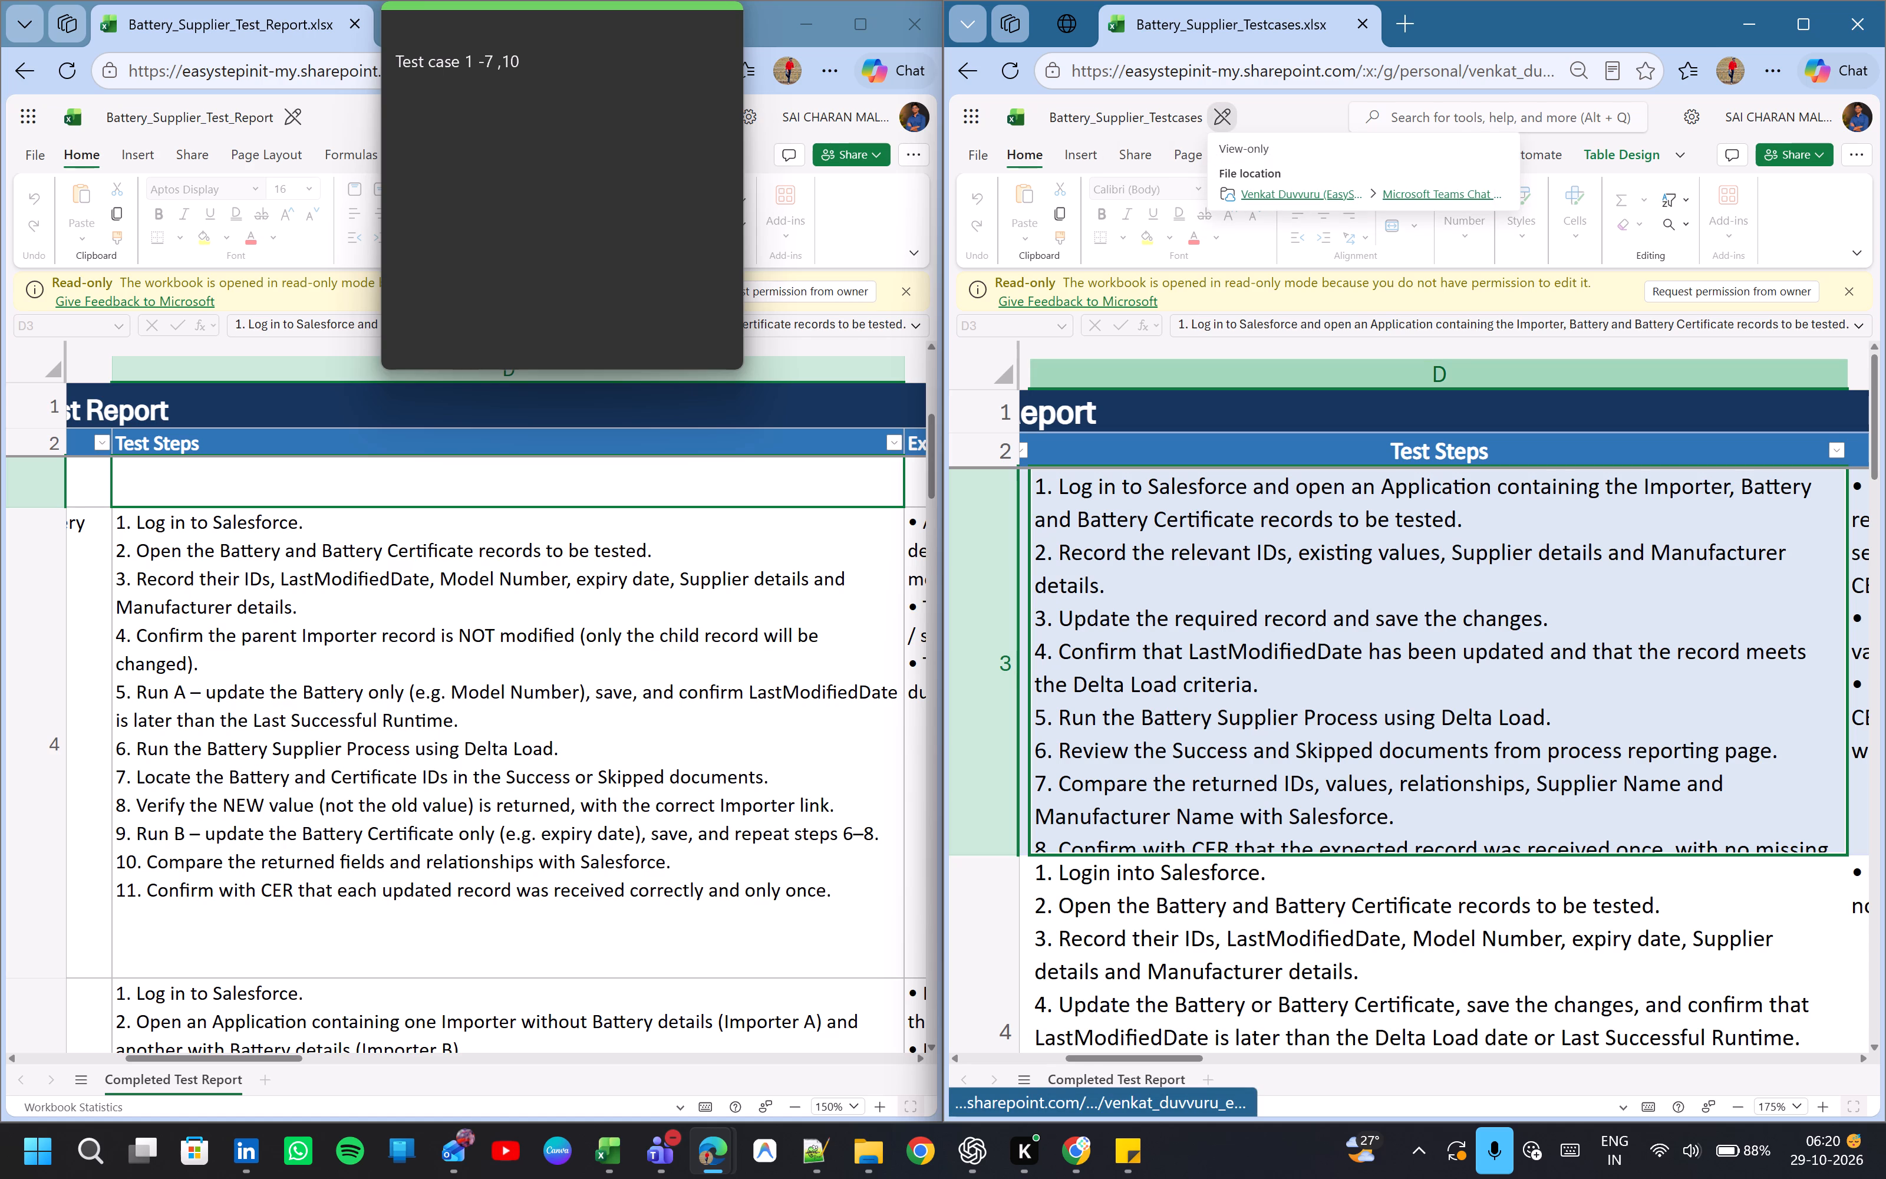
{"action": "left_click", "coordinate": [1291, 597]}
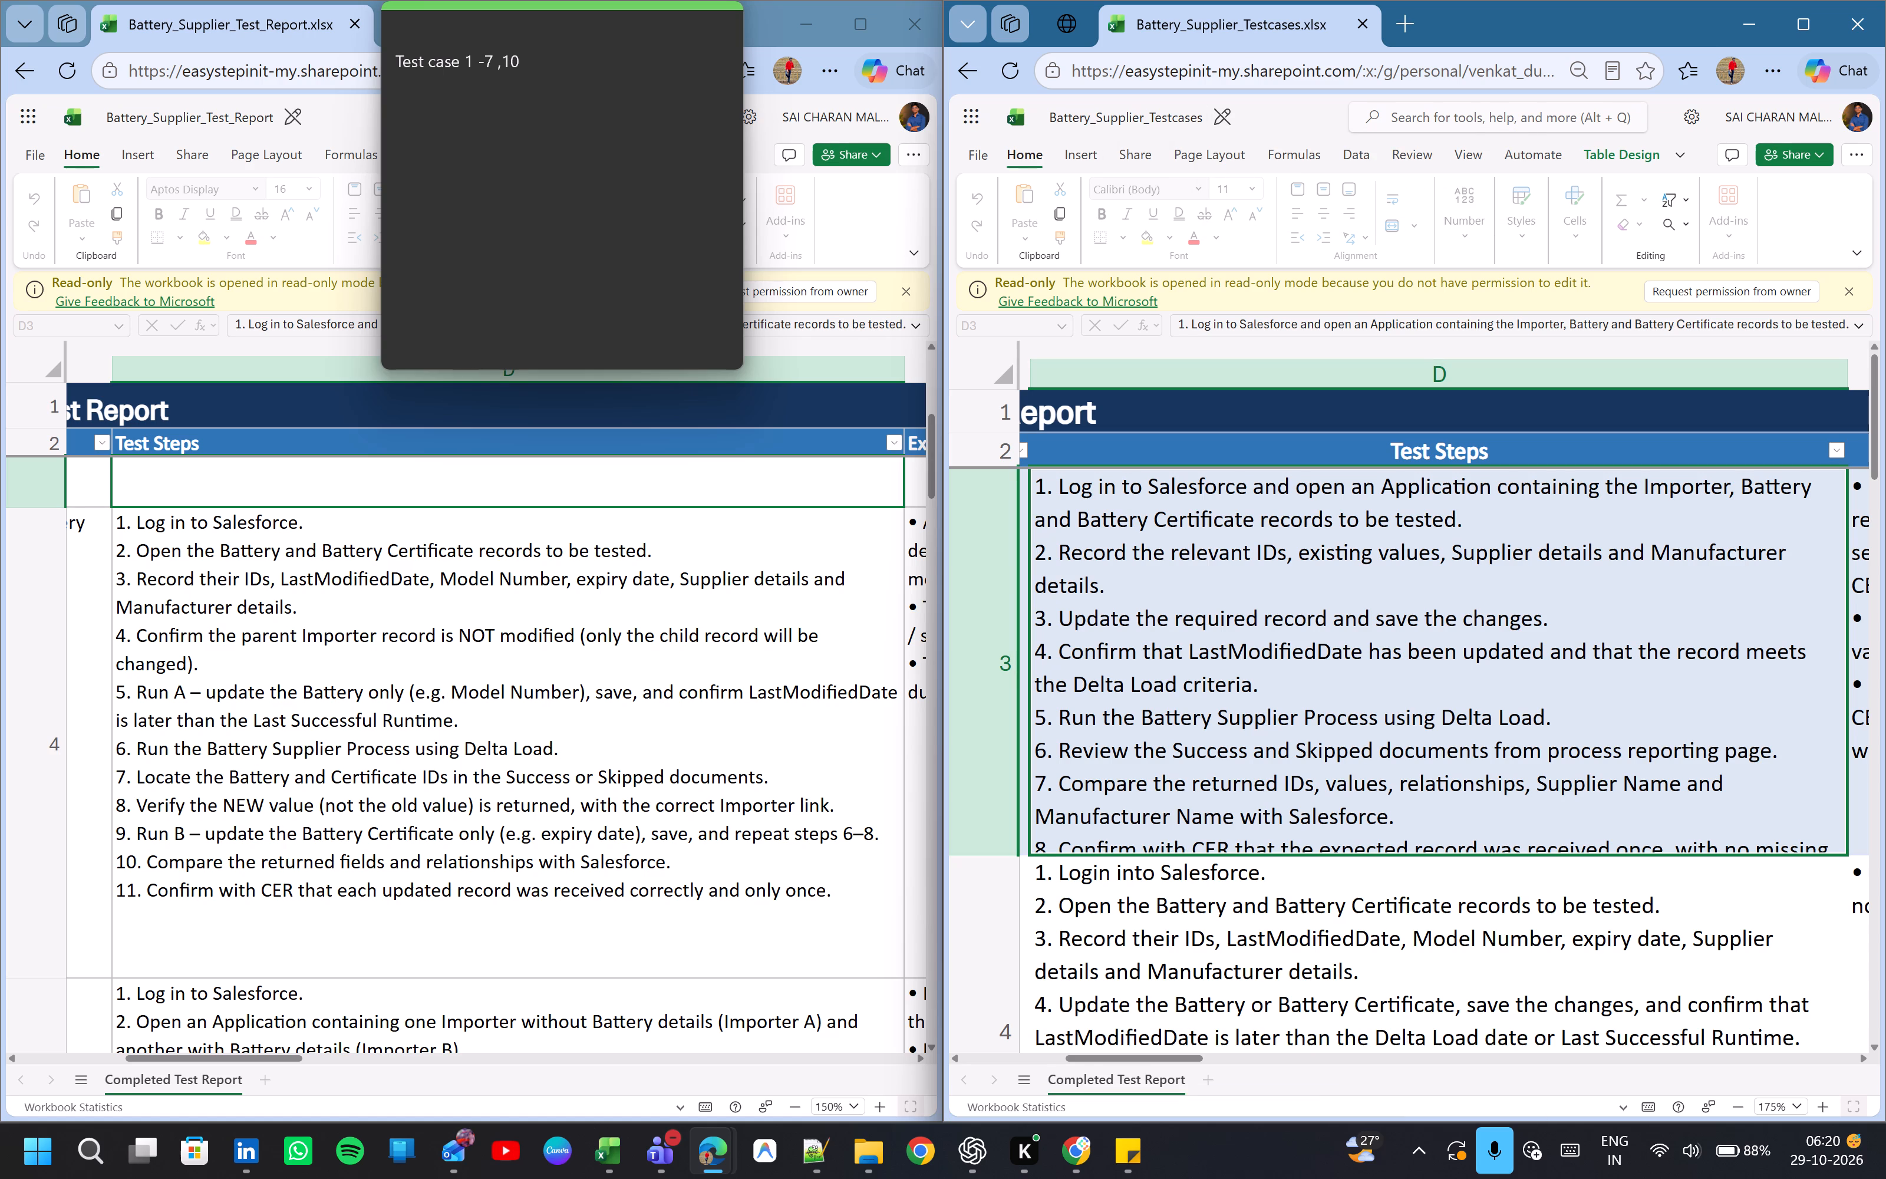
{"action": "scroll", "coordinate": [1291, 597], "scroll_direction": "up", "scroll_amount": 1}
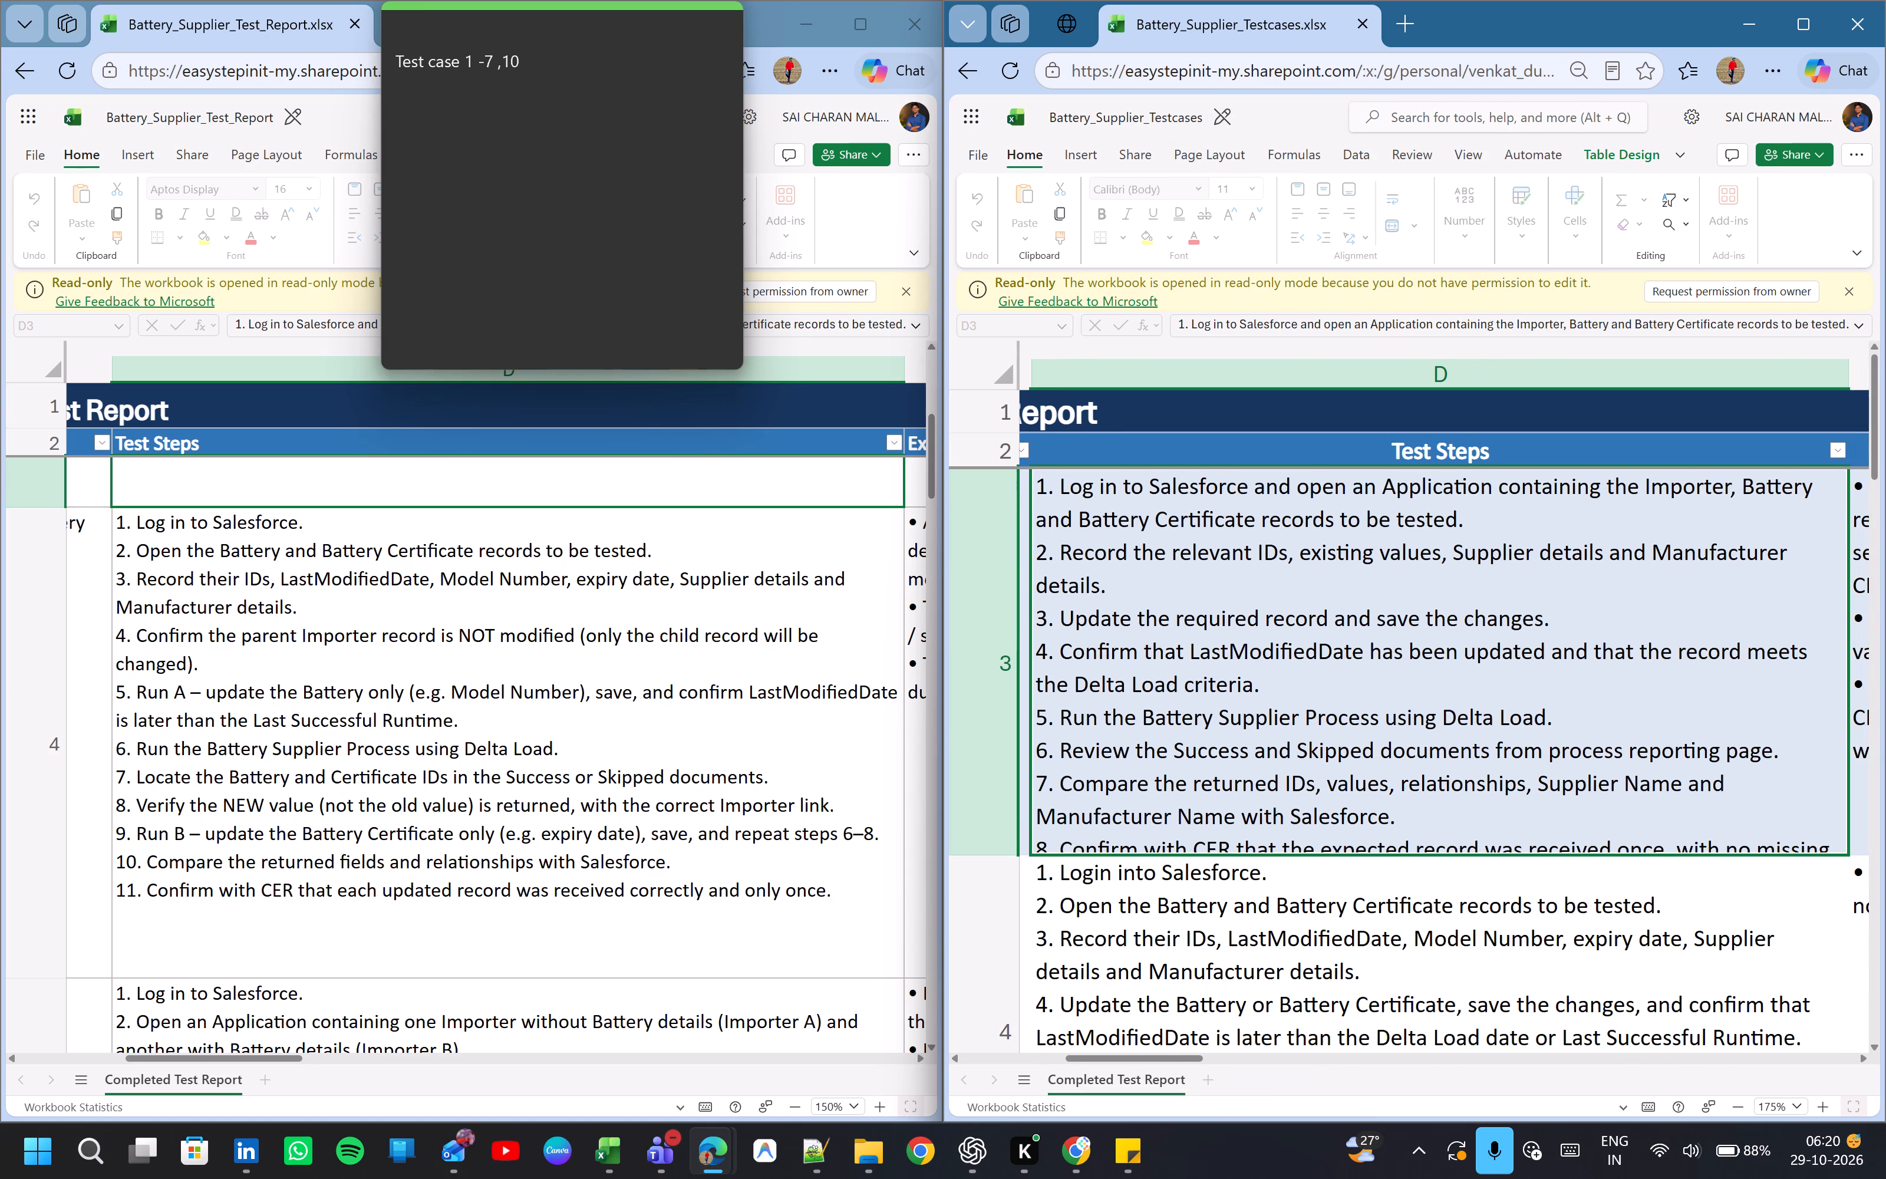
{"action": "scroll", "coordinate": [1291, 597], "scroll_direction": "up", "scroll_amount": 1}
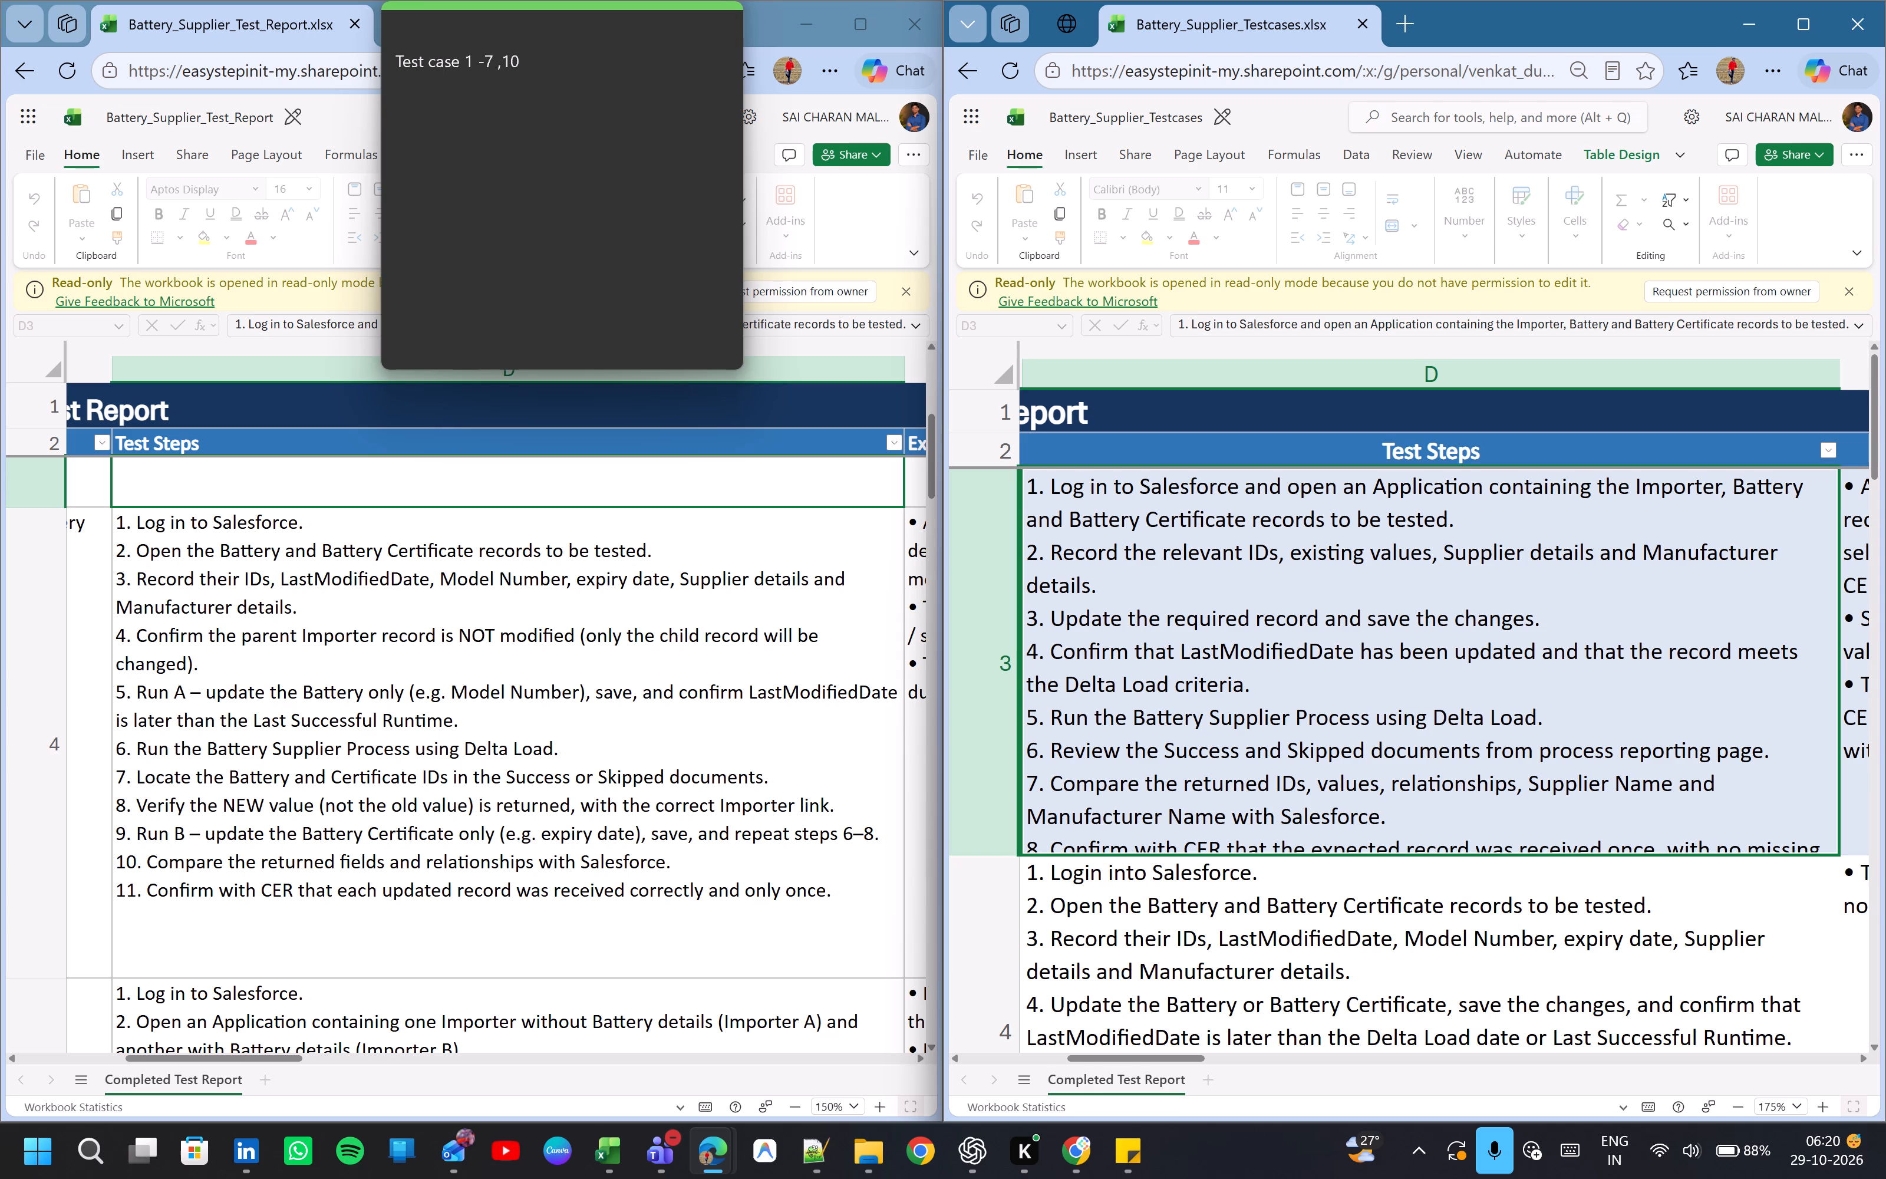
{"action": "scroll", "coordinate": [1291, 597], "scroll_direction": "up", "scroll_amount": 2}
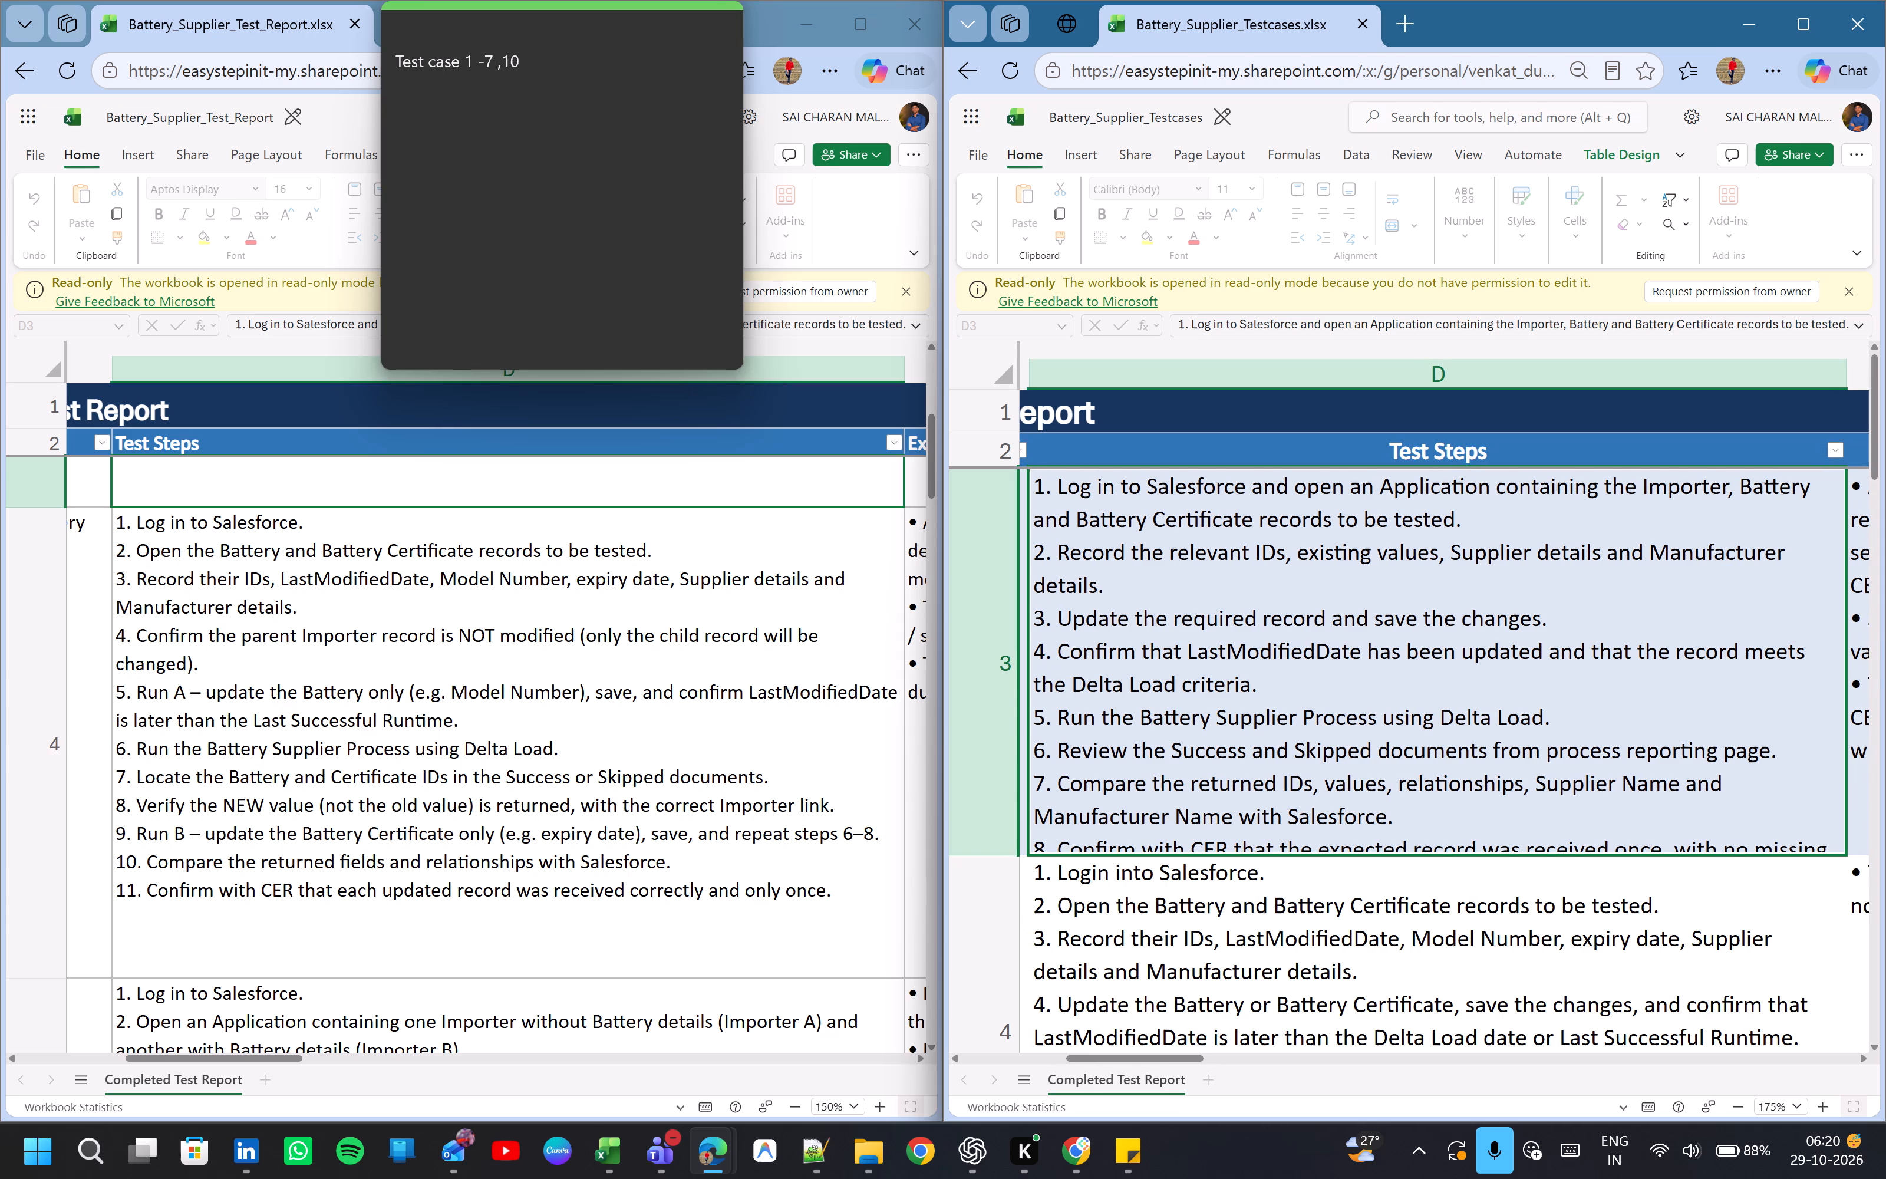
{"action": "scroll", "coordinate": [1291, 597], "scroll_direction": "up", "scroll_amount": 1}
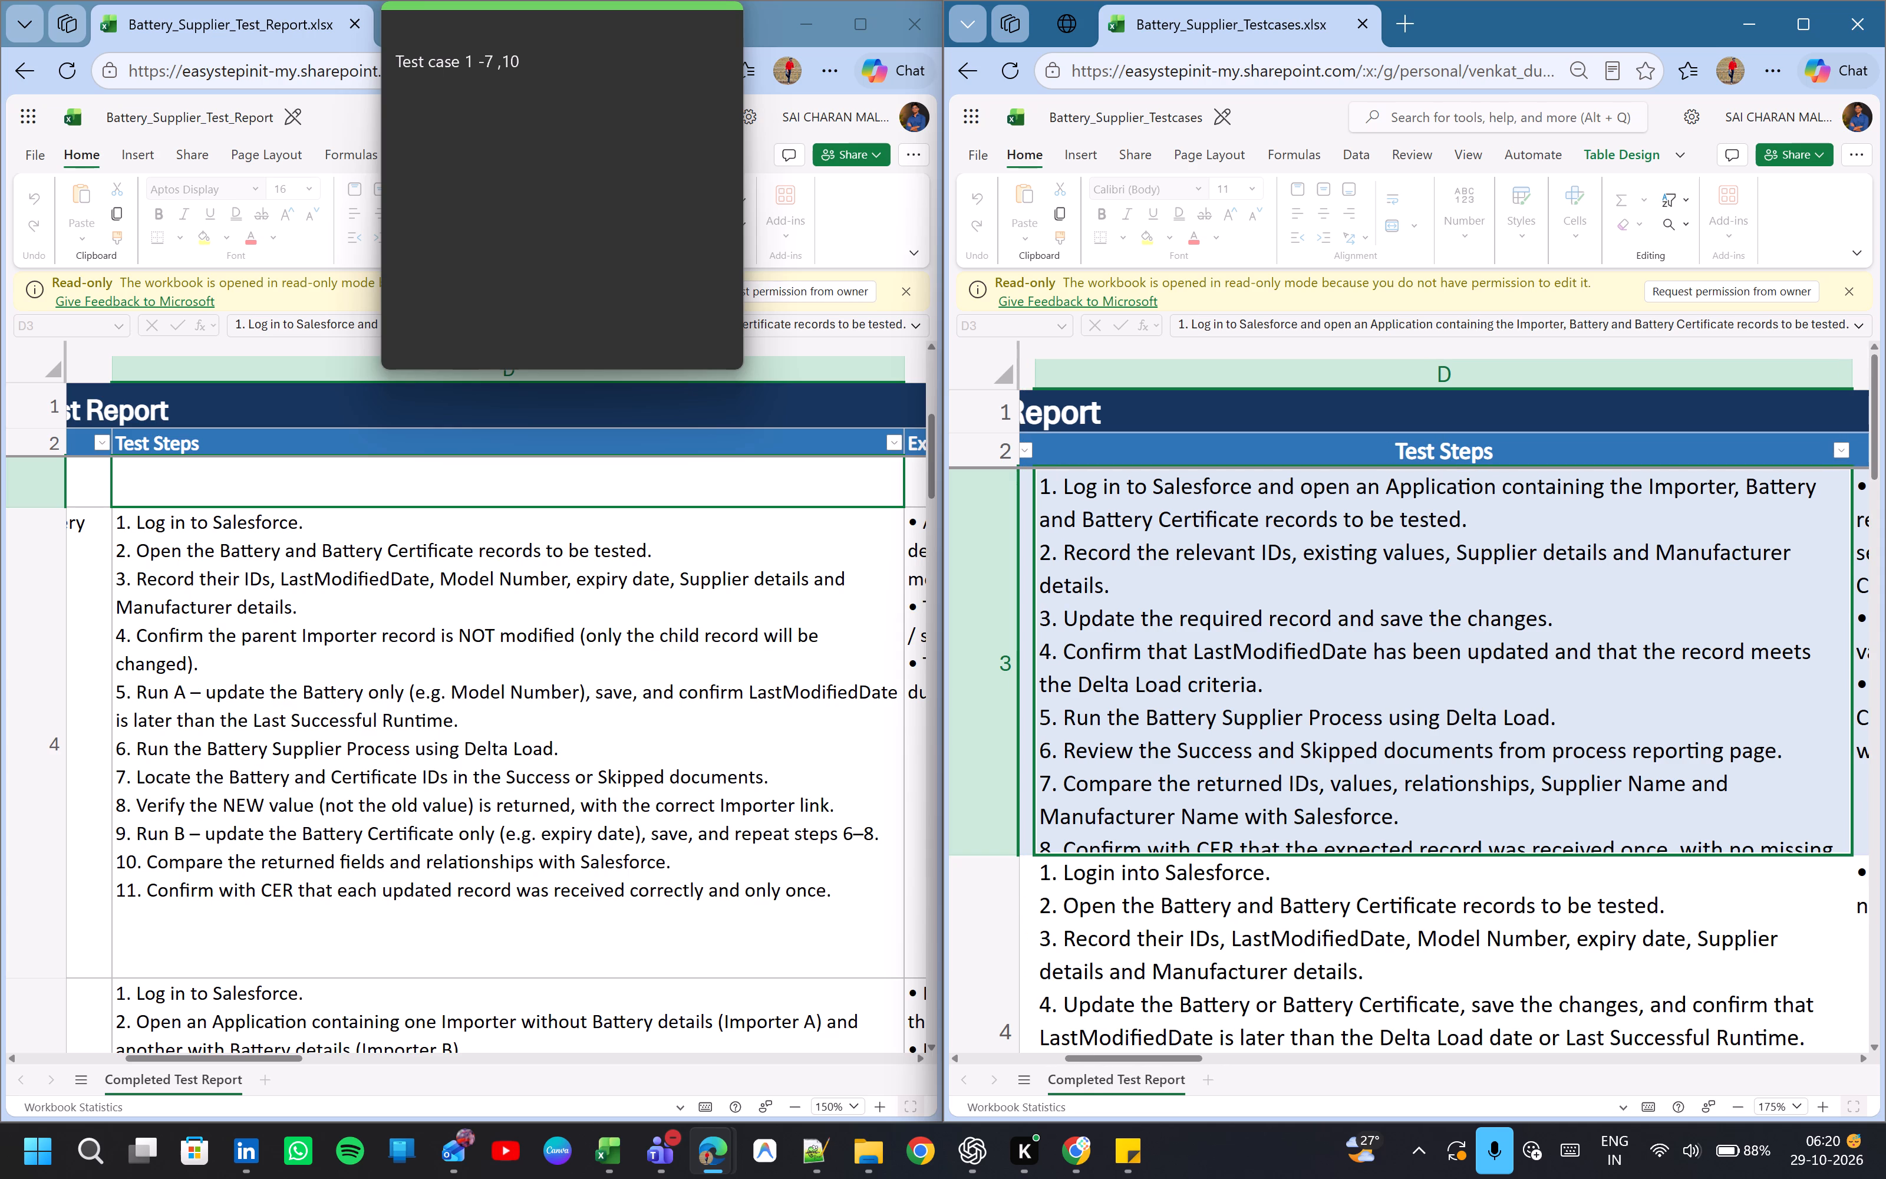
{"action": "scroll", "coordinate": [1291, 597], "scroll_direction": "up", "scroll_amount": 1}
Add the line "Test 2 -" to the sticky note, leaving a blank line below the Test case 1 entry.
{"action": "left_click_drag", "start_coordinate": [559, 78], "coordinate": [385, 60]}
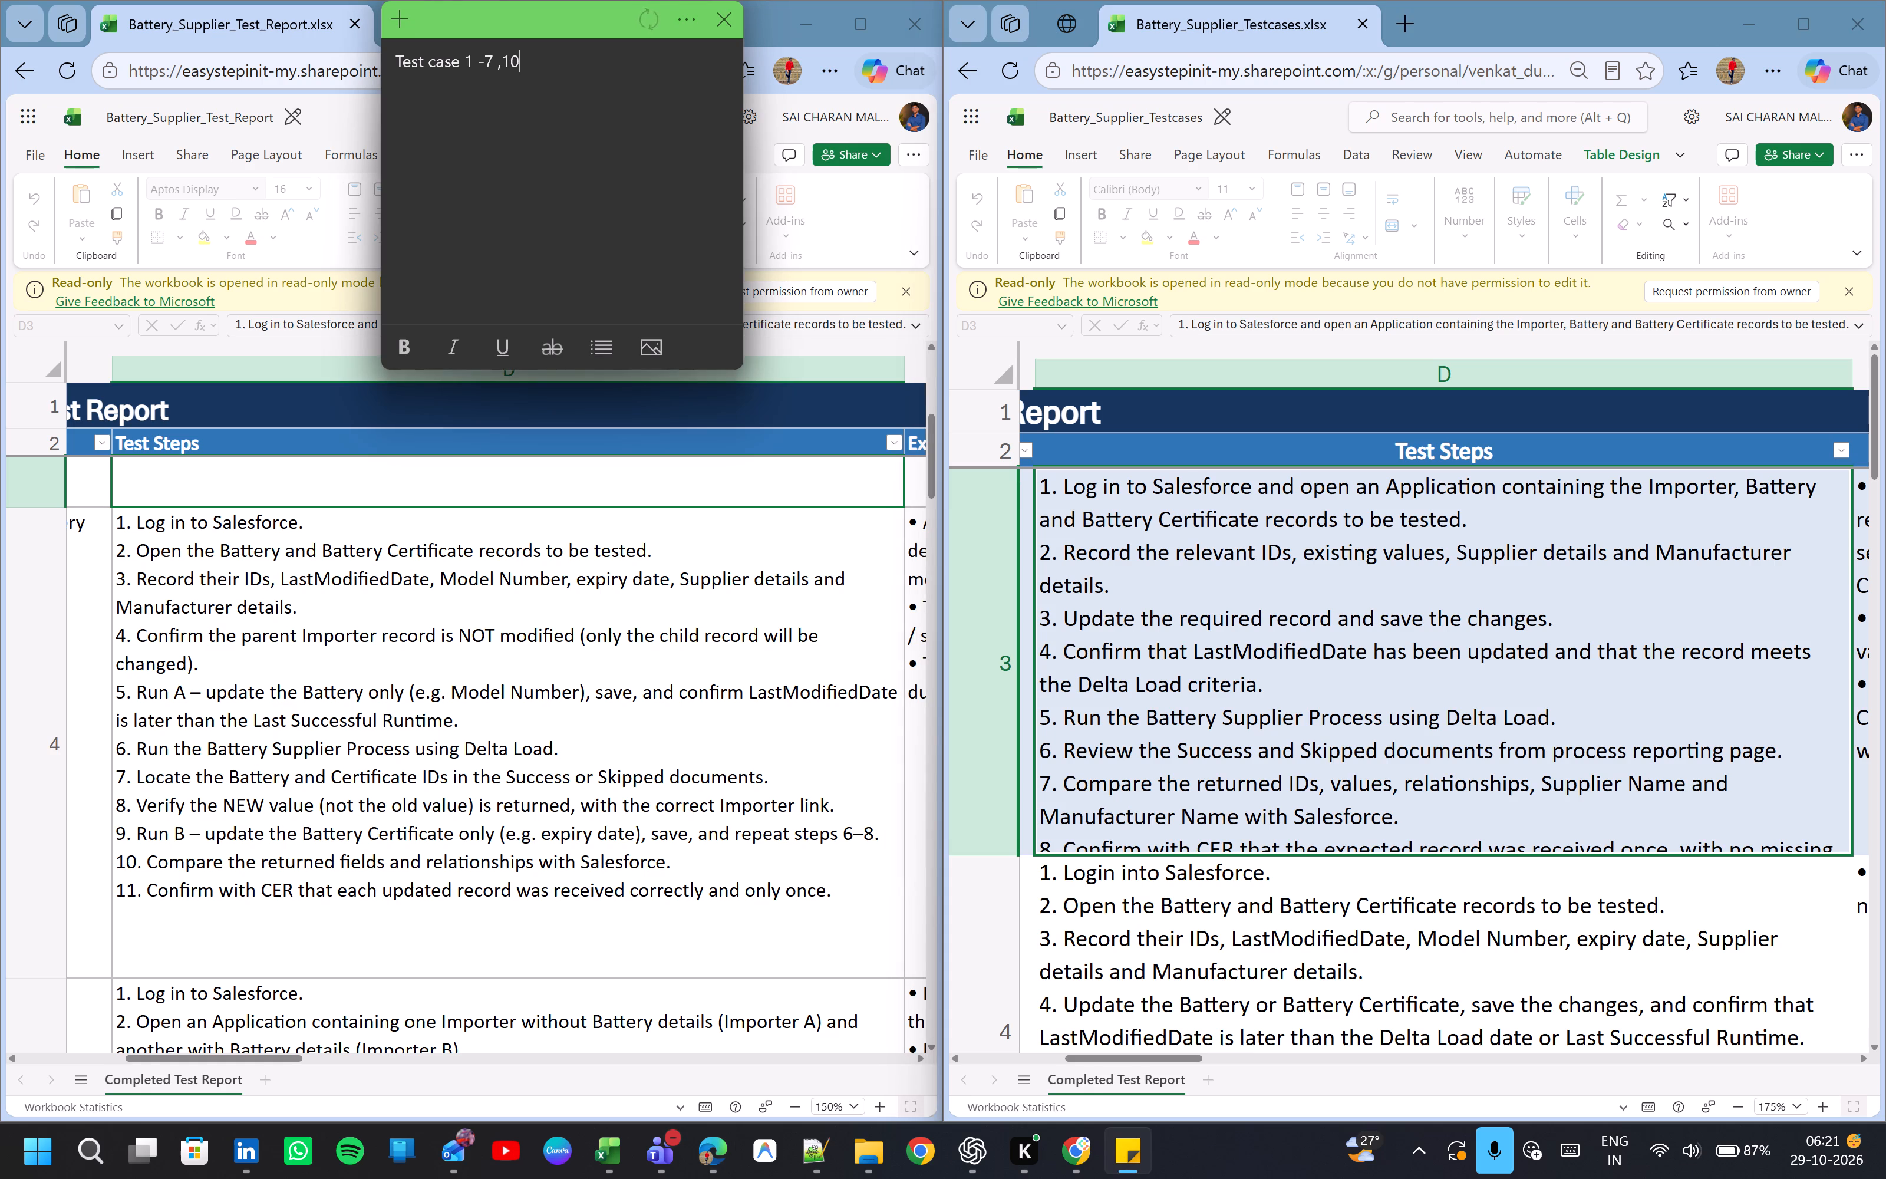
{"action": "left_click", "coordinate": [521, 174]}
{"action": "scroll", "coordinate": [439, 808], "scroll_direction": "down", "scroll_amount": 1}
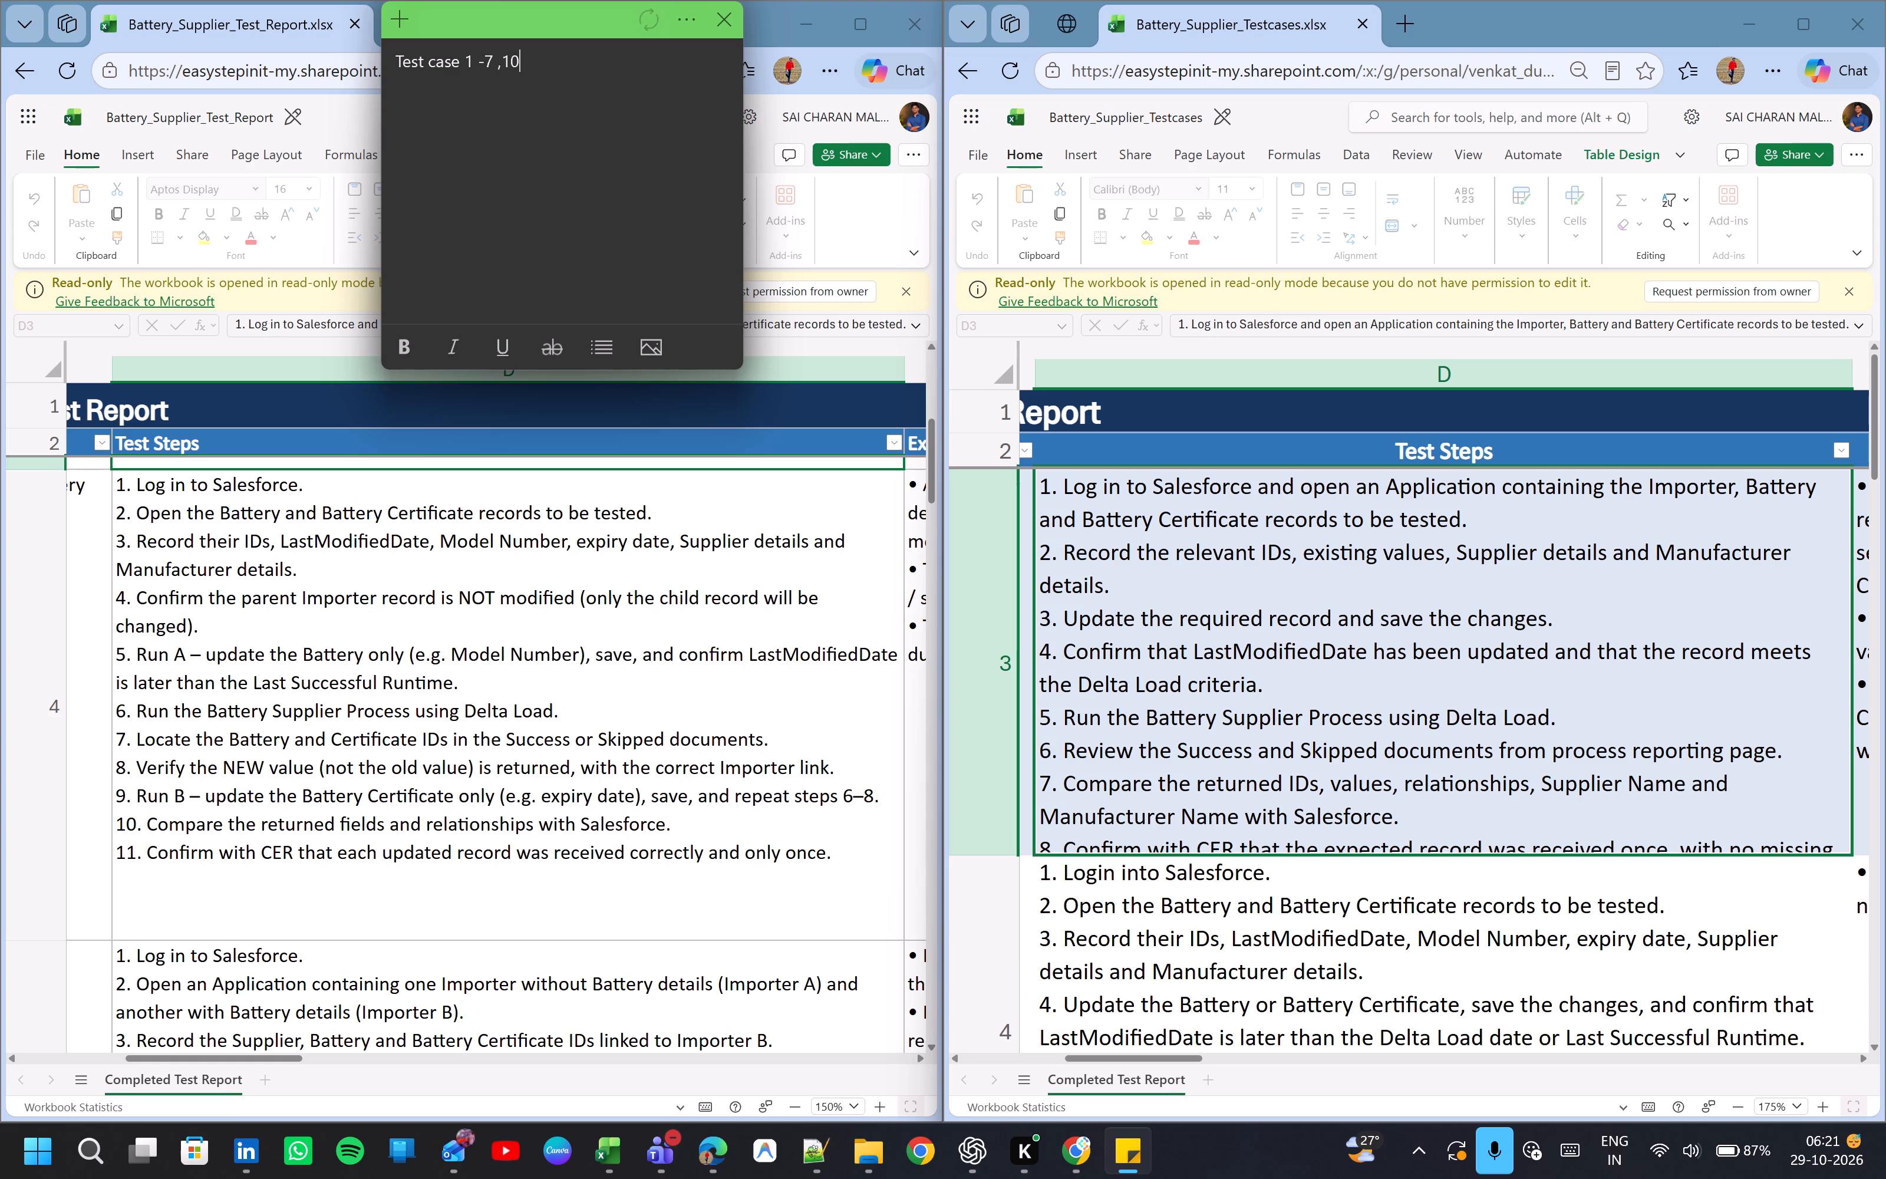
{"action": "scroll", "coordinate": [329, 730], "scroll_direction": "down", "scroll_amount": 1}
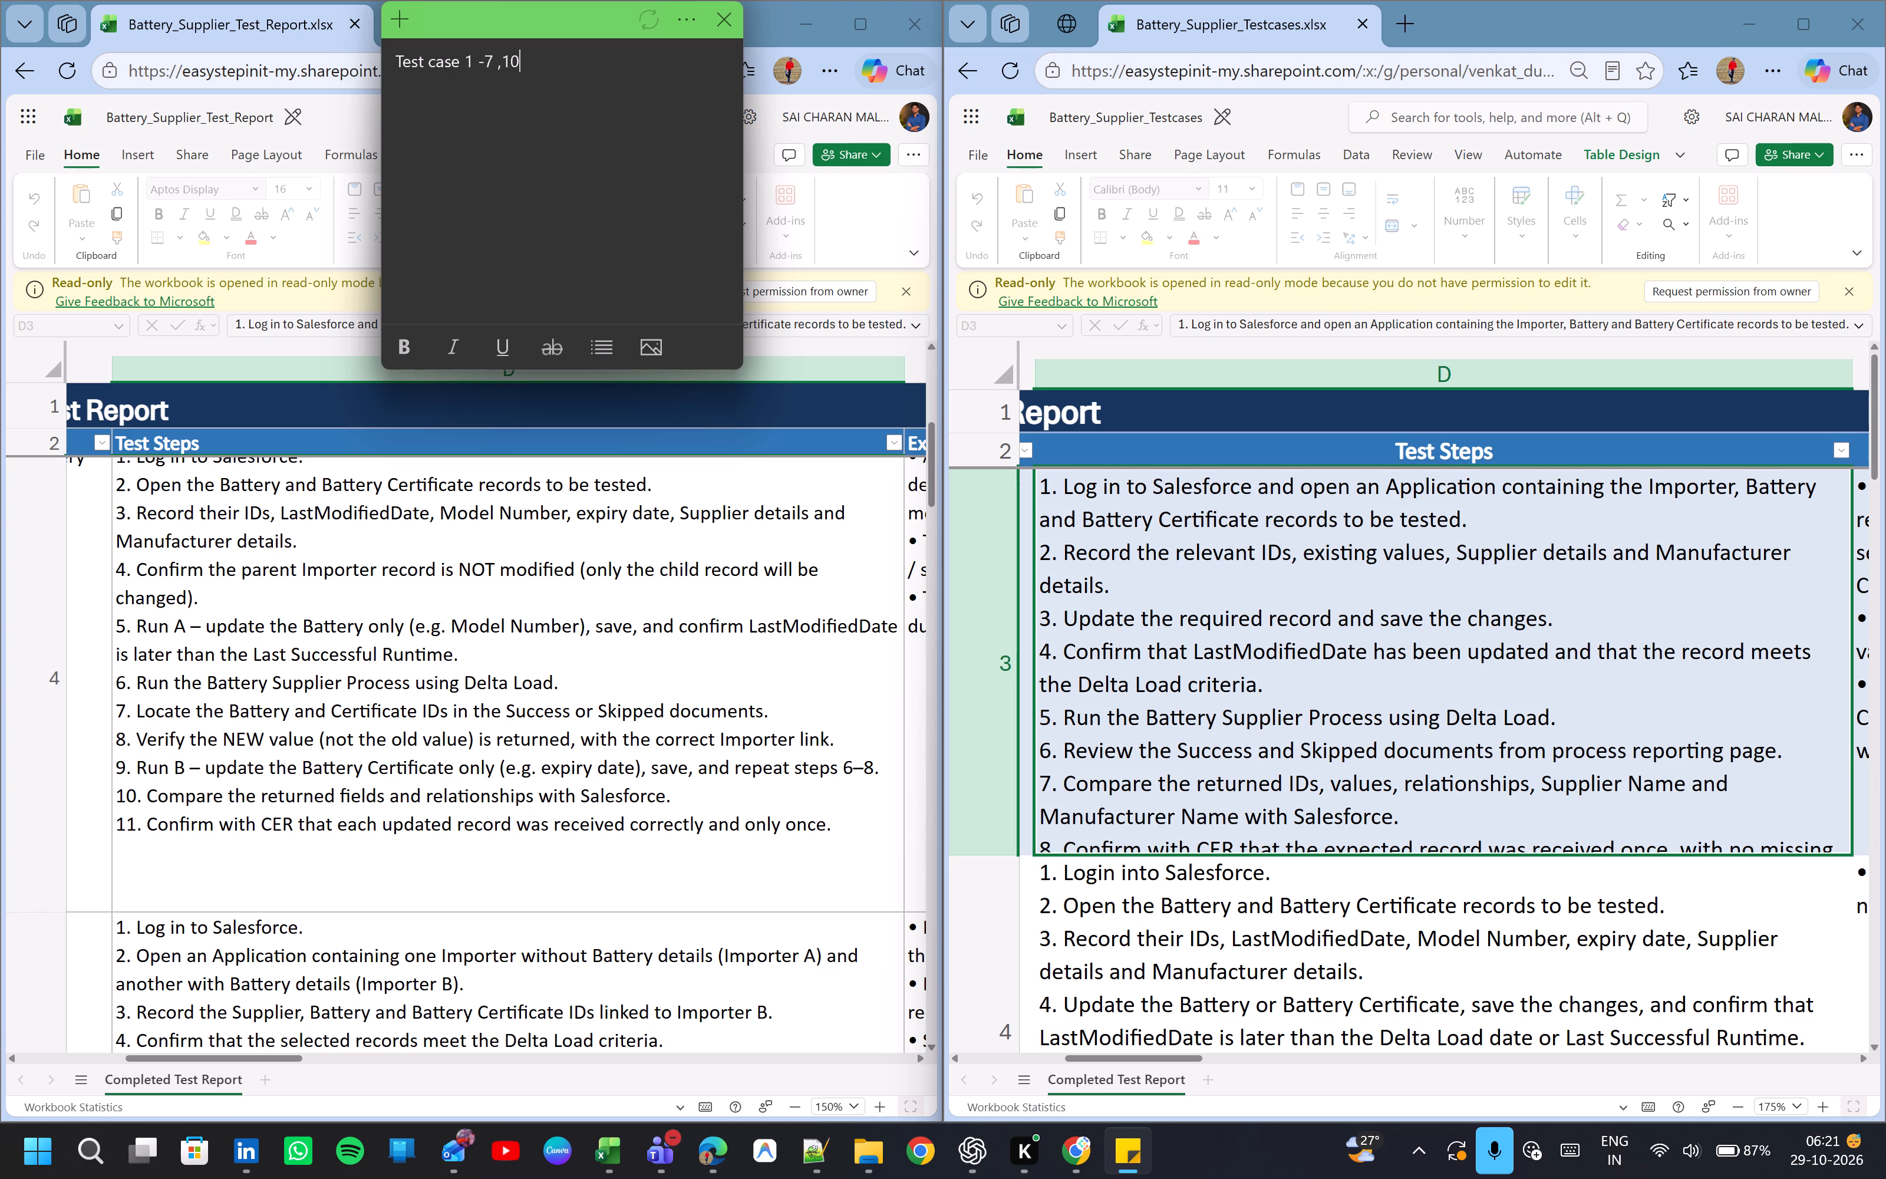
{"action": "scroll", "coordinate": [329, 730], "scroll_direction": "down", "scroll_amount": 1}
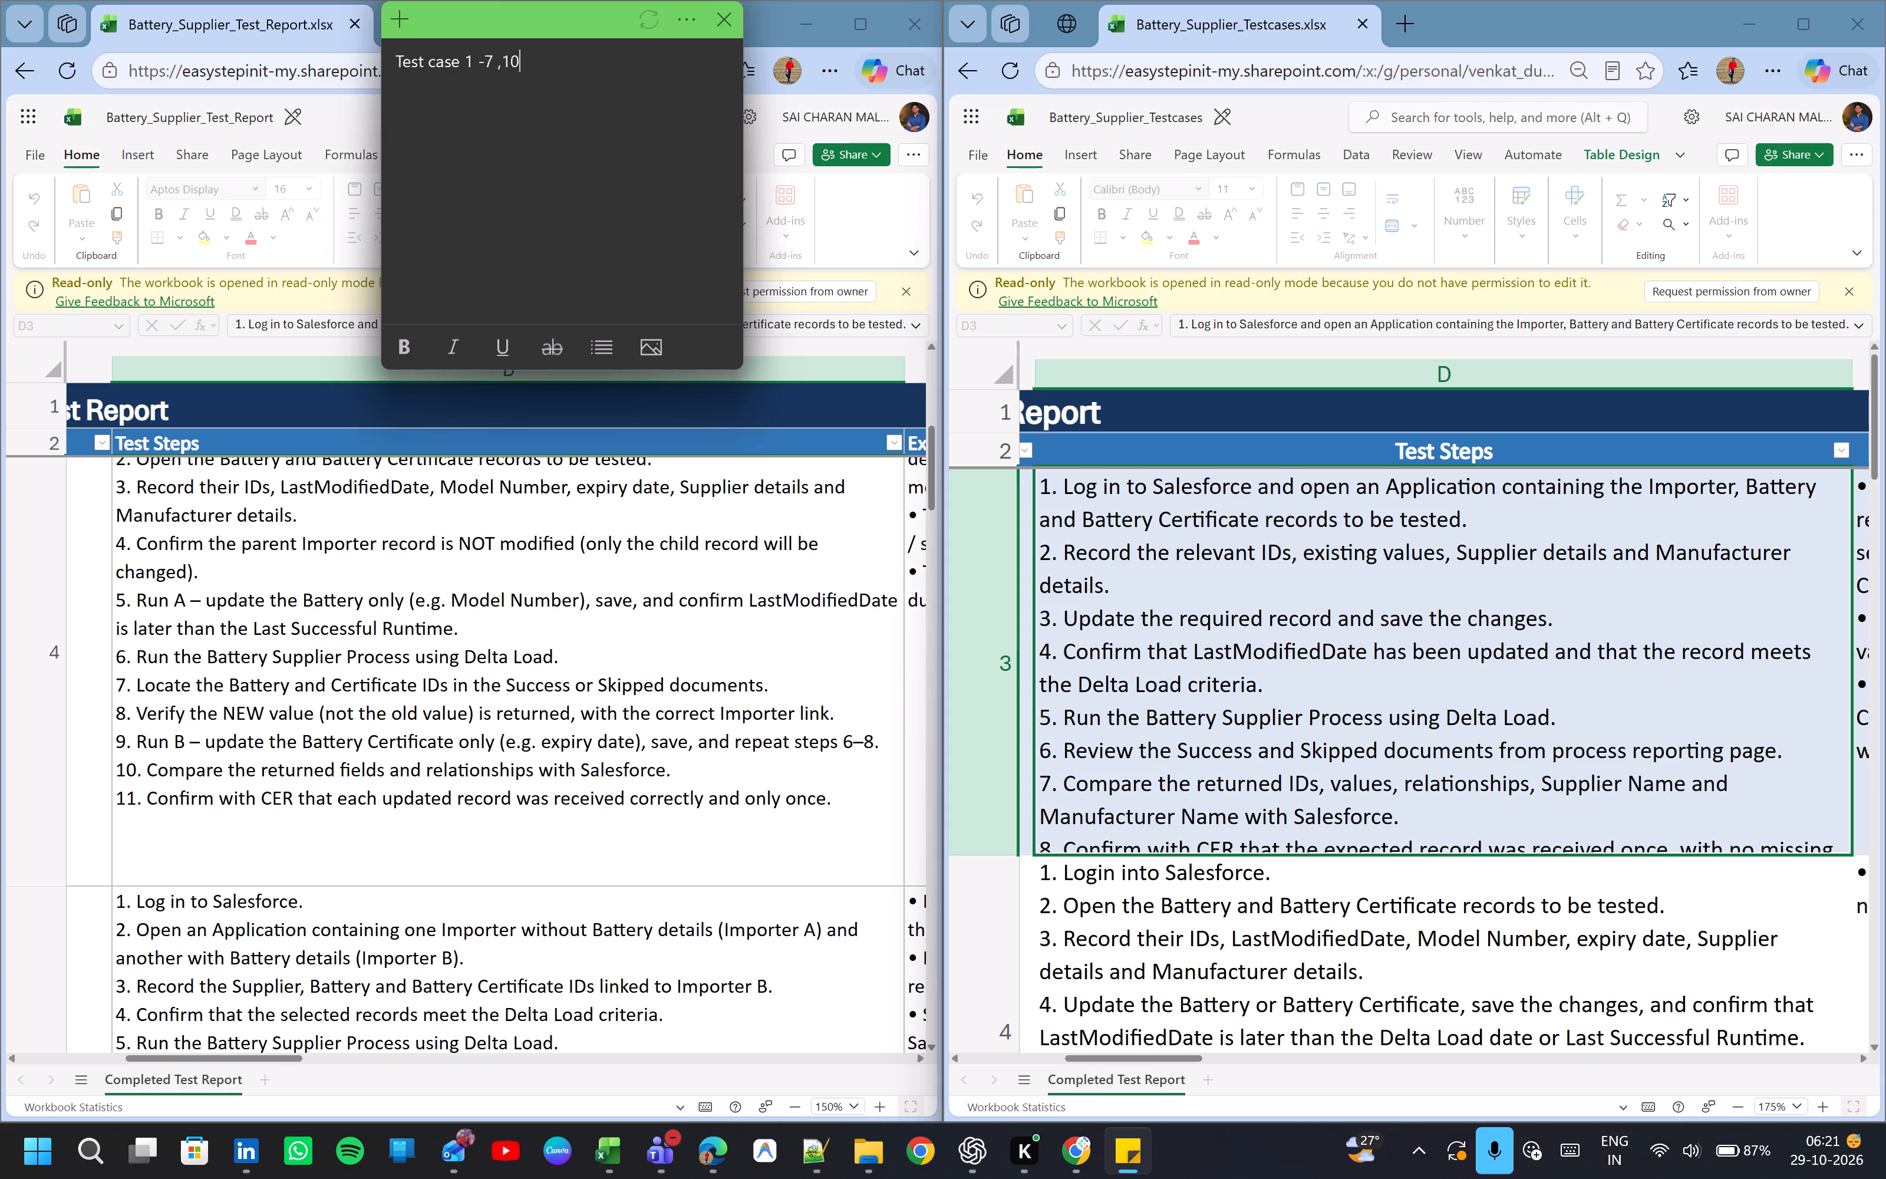
{"action": "key", "text": "shift+Return"}
{"action": "key", "text": "shift+Return"}
{"action": "type", "text": "test"}
{"action": "key", "text": "space"}
{"action": "type", "text": "2 -"}
{"action": "key", "text": "space"}
{"action": "left_click", "coordinate": [404, 101]}
{"action": "key", "text": "BackSpace"}
{"action": "key", "text": "shift+t"}
{"action": "left_click", "coordinate": [459, 113]}
Check the test case IDs and scenarios against their test steps for TC_001 and TC_002 in Battery_Supplier_Test_Report.
{"action": "scroll", "coordinate": [511, 659], "scroll_direction": "down", "scroll_amount": 4}
{"action": "scroll", "coordinate": [511, 659], "scroll_direction": "right", "scroll_amount": 4}
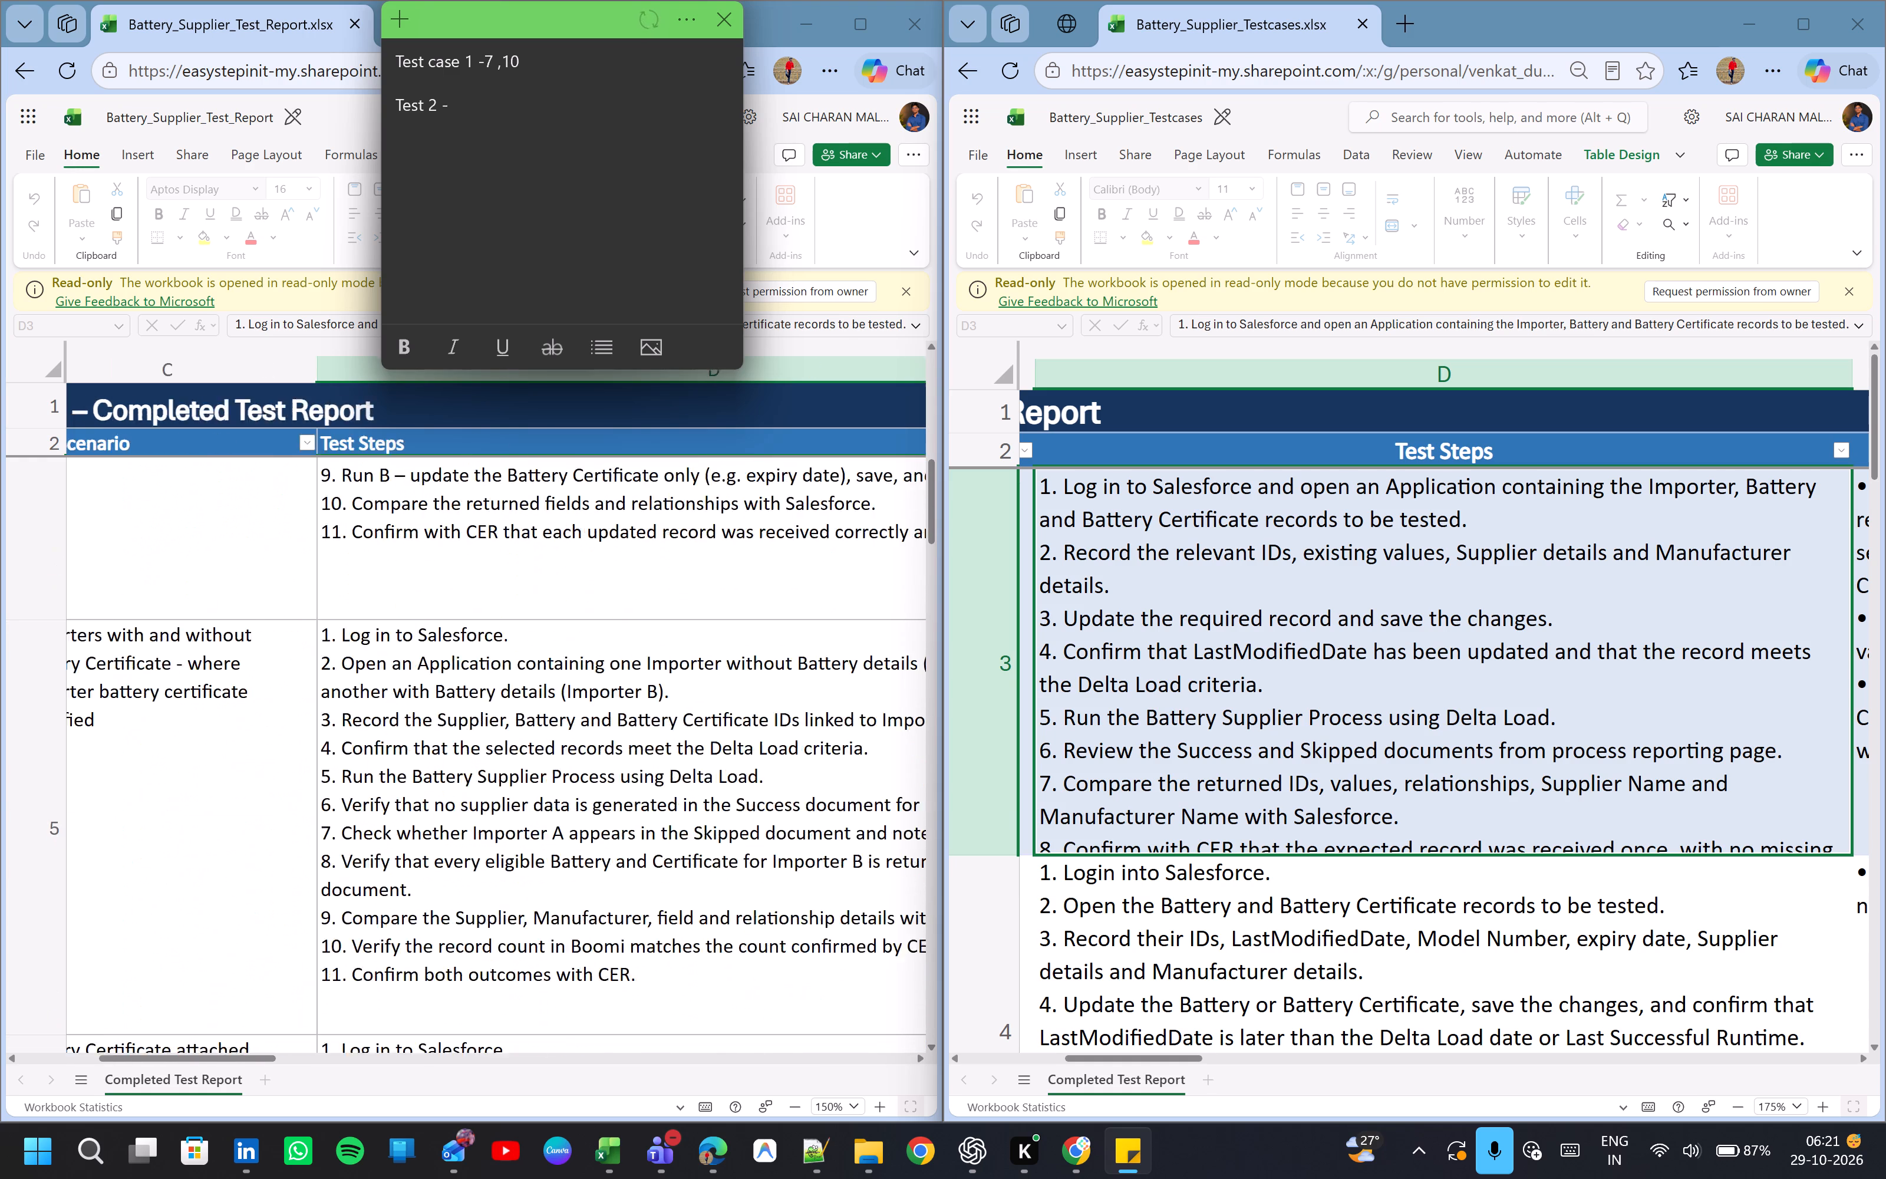
{"action": "scroll", "coordinate": [511, 659], "scroll_direction": "right", "scroll_amount": 4}
{"action": "scroll", "coordinate": [511, 659], "scroll_direction": "up", "scroll_amount": 6}
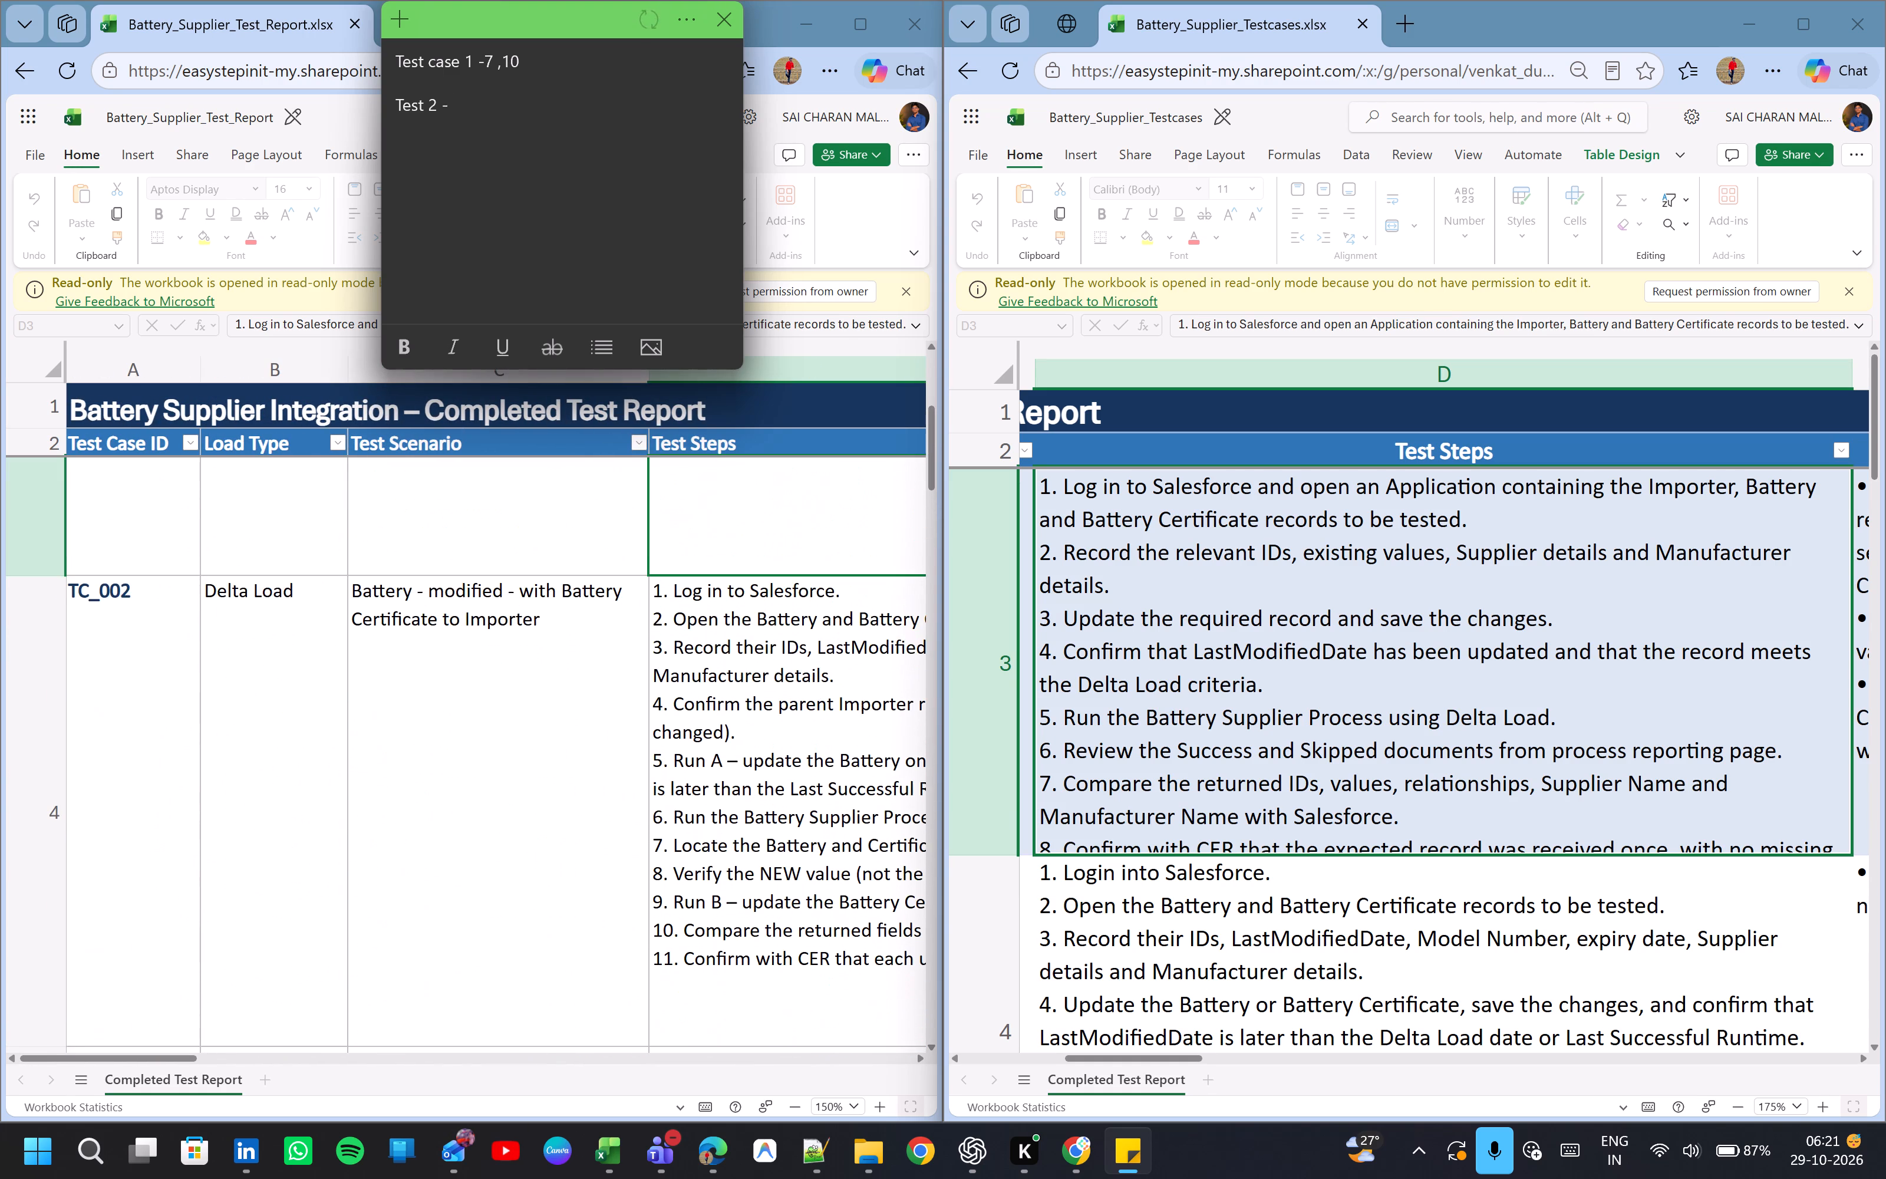
{"action": "scroll", "coordinate": [511, 659], "scroll_direction": "up", "scroll_amount": 4}
{"action": "scroll", "coordinate": [511, 659], "scroll_direction": "left", "scroll_amount": 2}
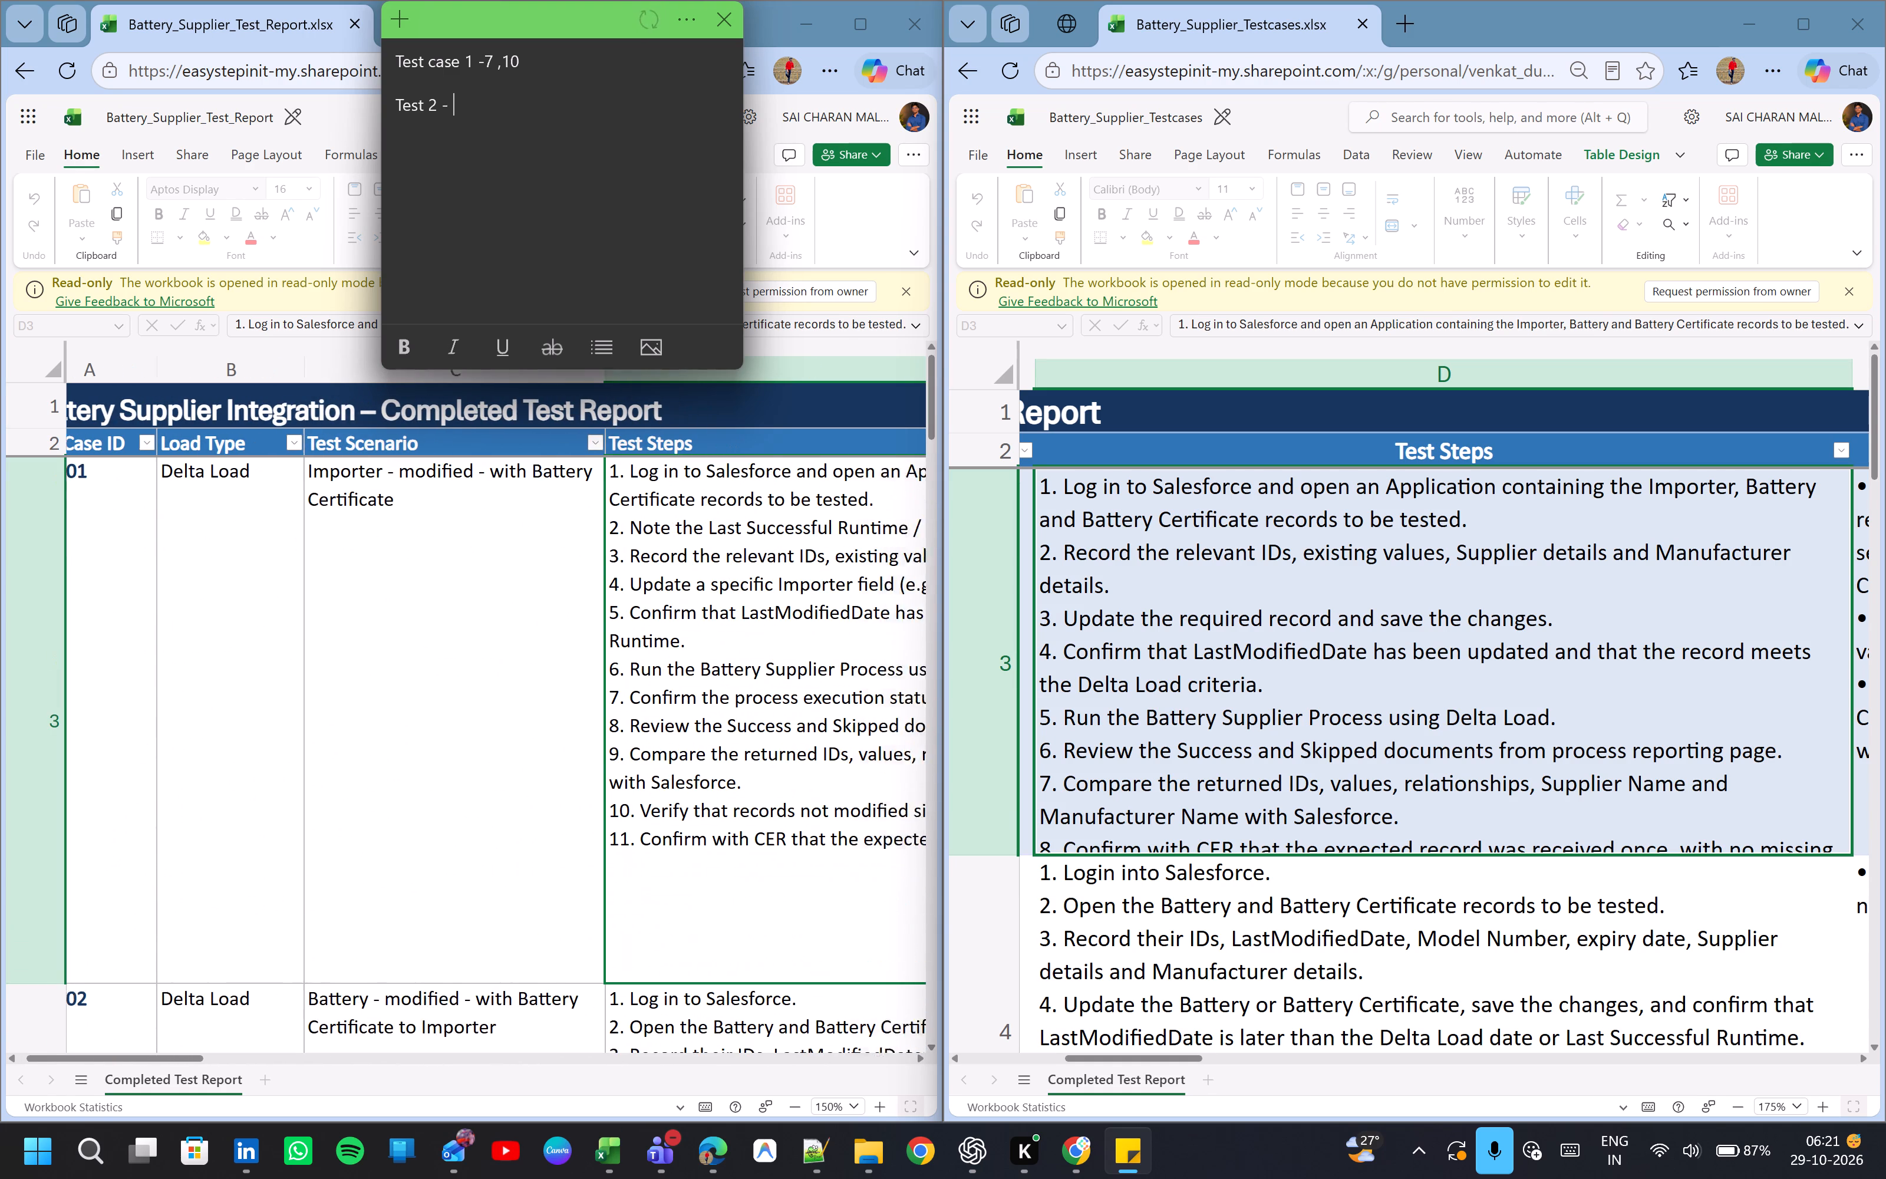
{"action": "scroll", "coordinate": [511, 659], "scroll_direction": "left", "scroll_amount": 5}
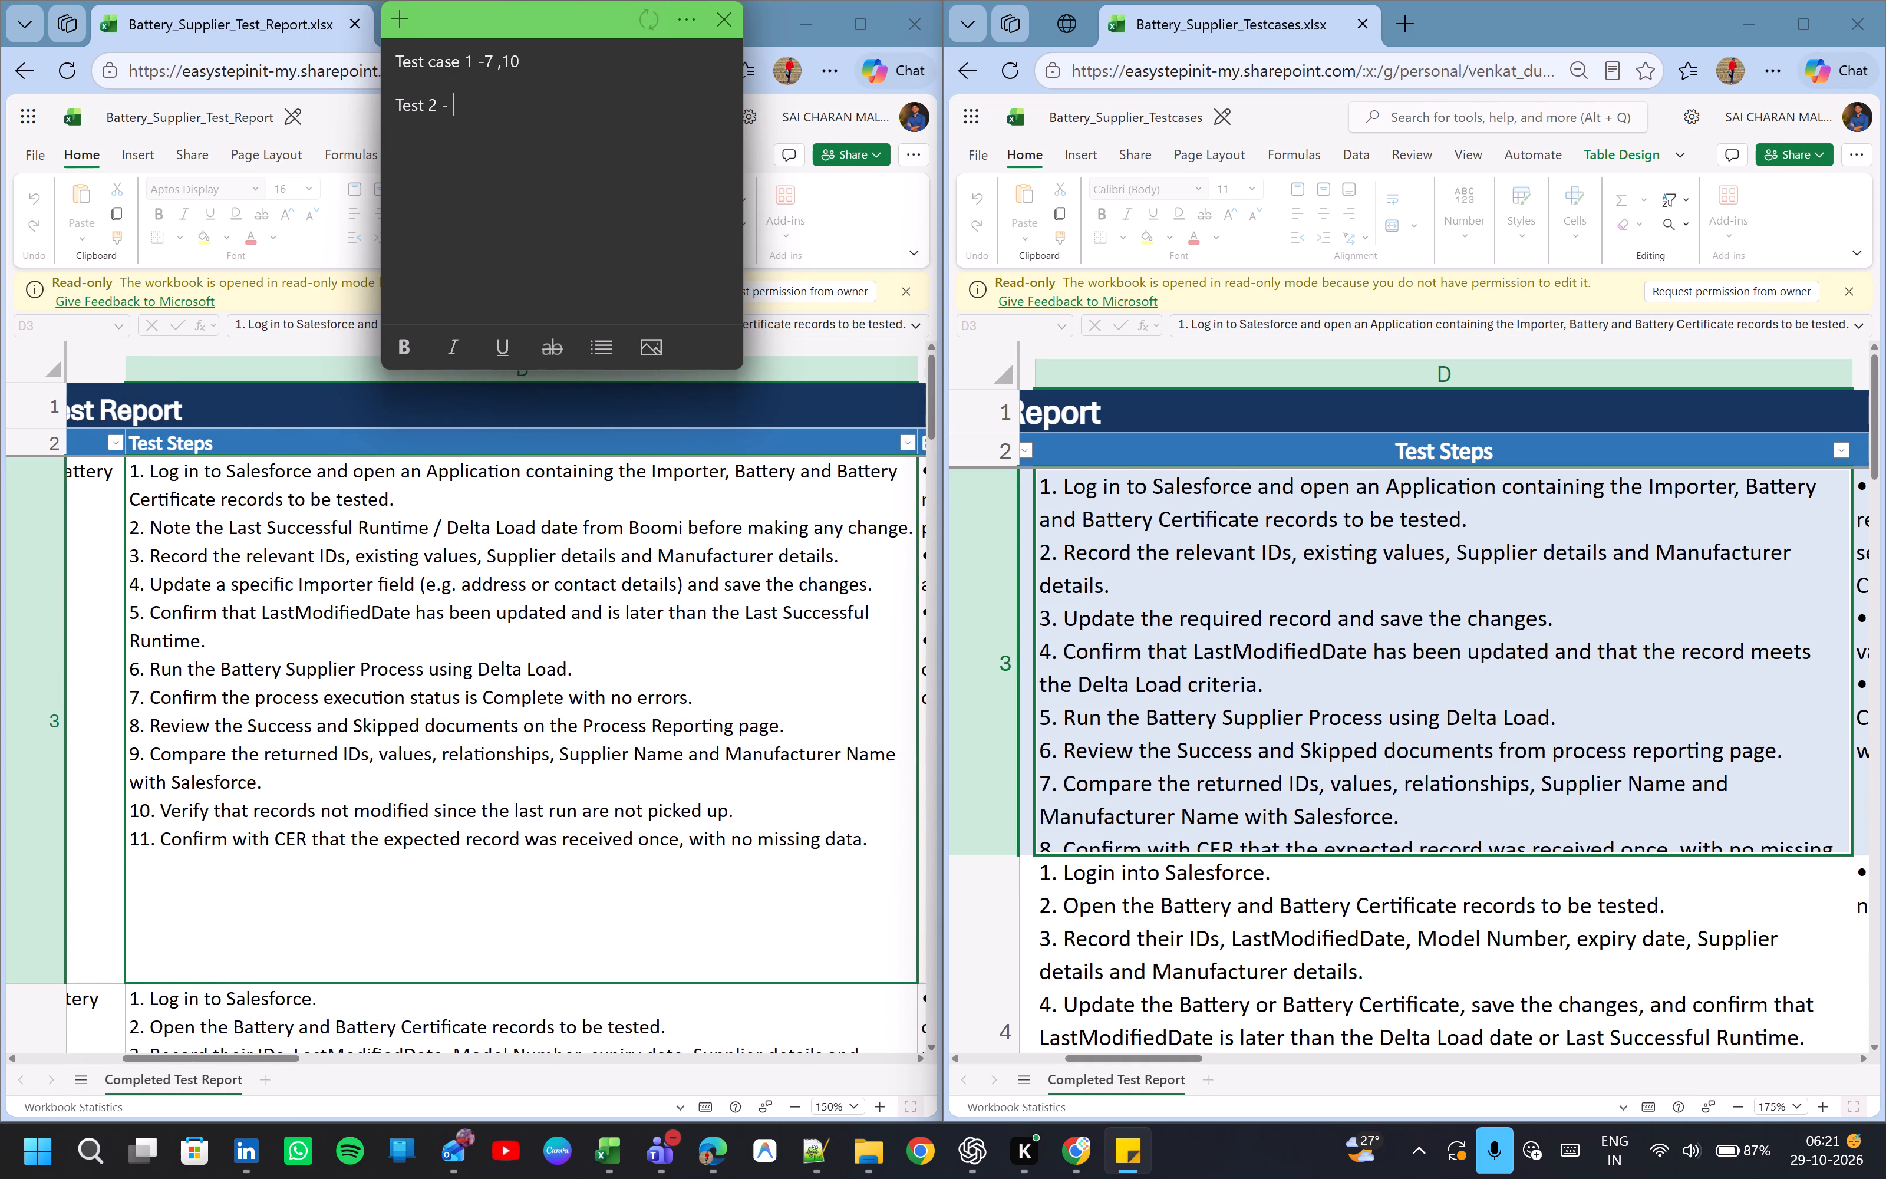
{"action": "scroll", "coordinate": [511, 659], "scroll_direction": "left", "scroll_amount": 2}
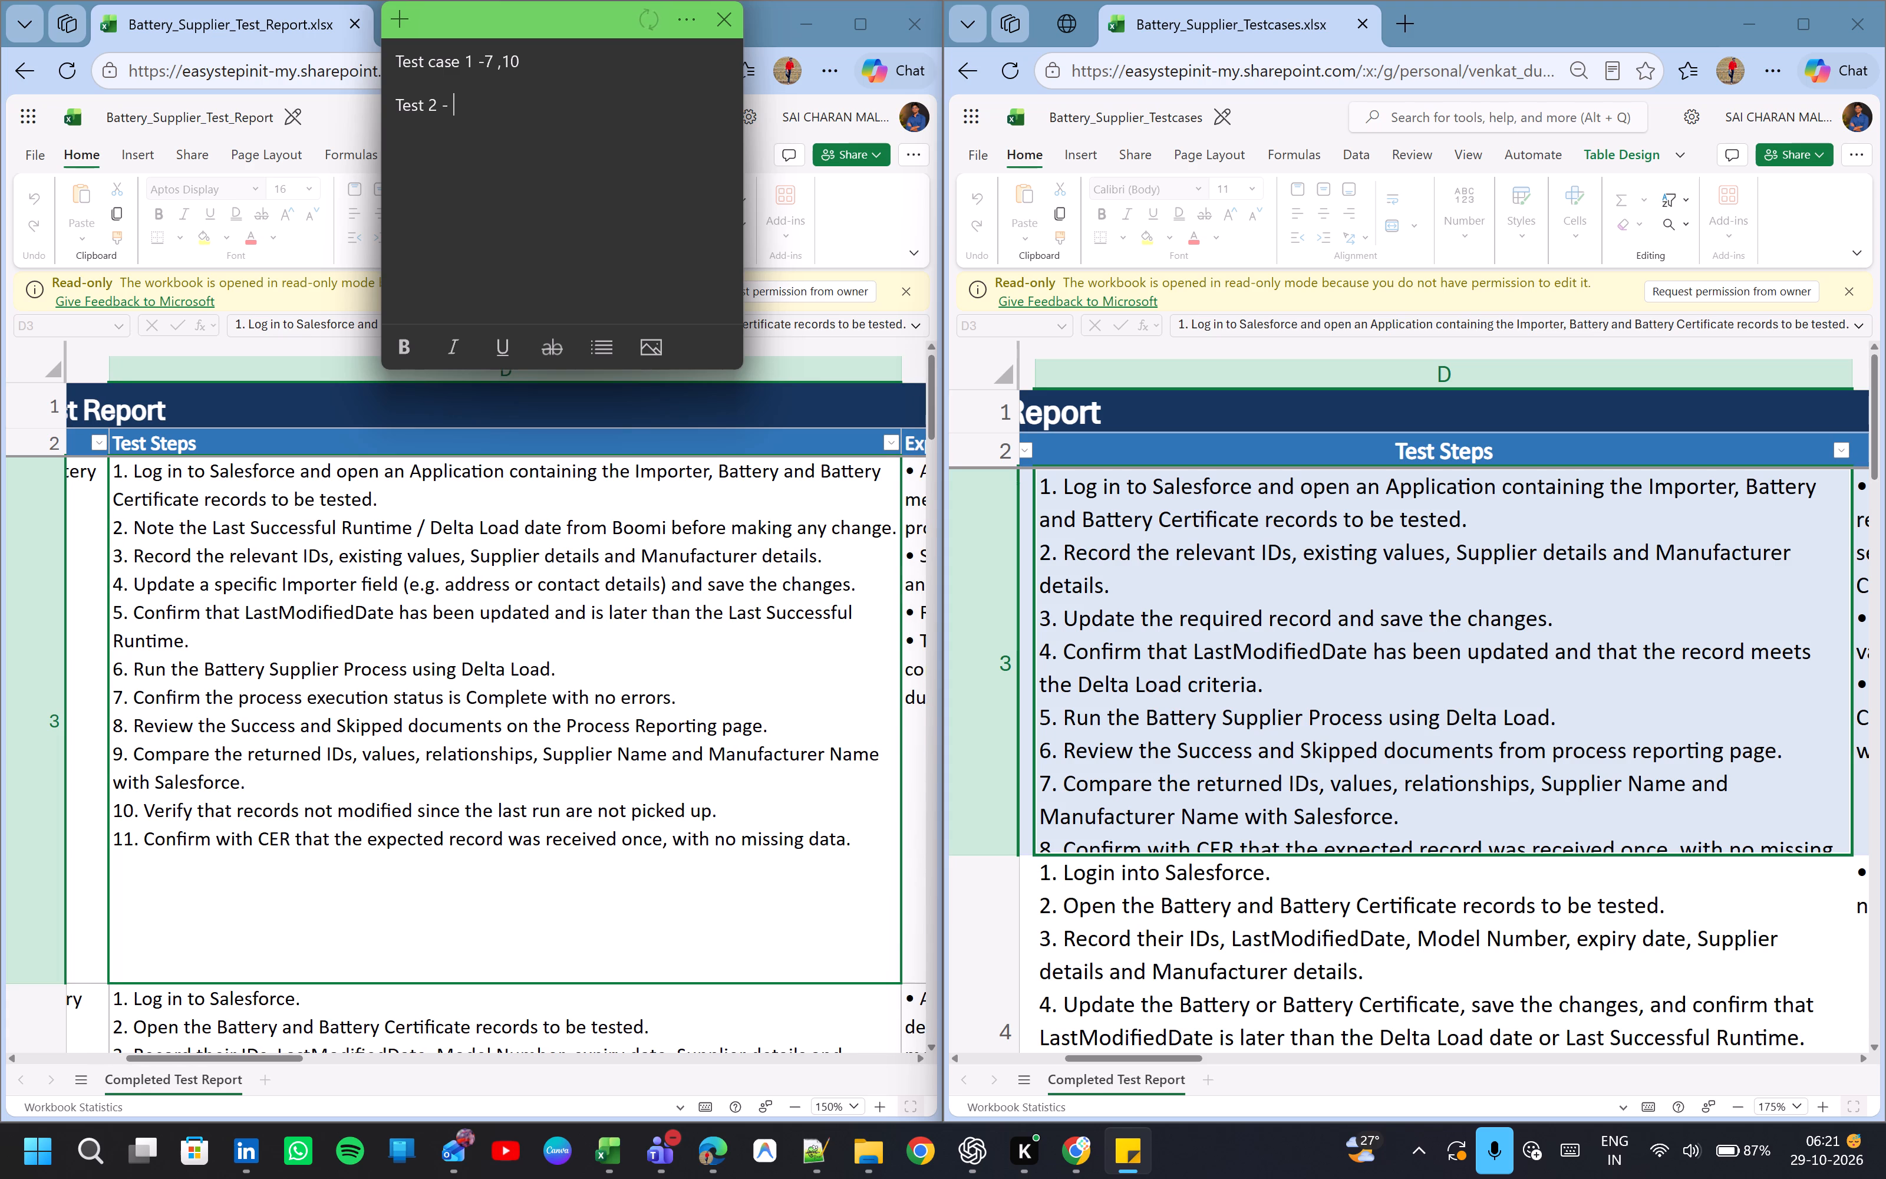
{"action": "scroll", "coordinate": [511, 659], "scroll_direction": "left", "scroll_amount": 2}
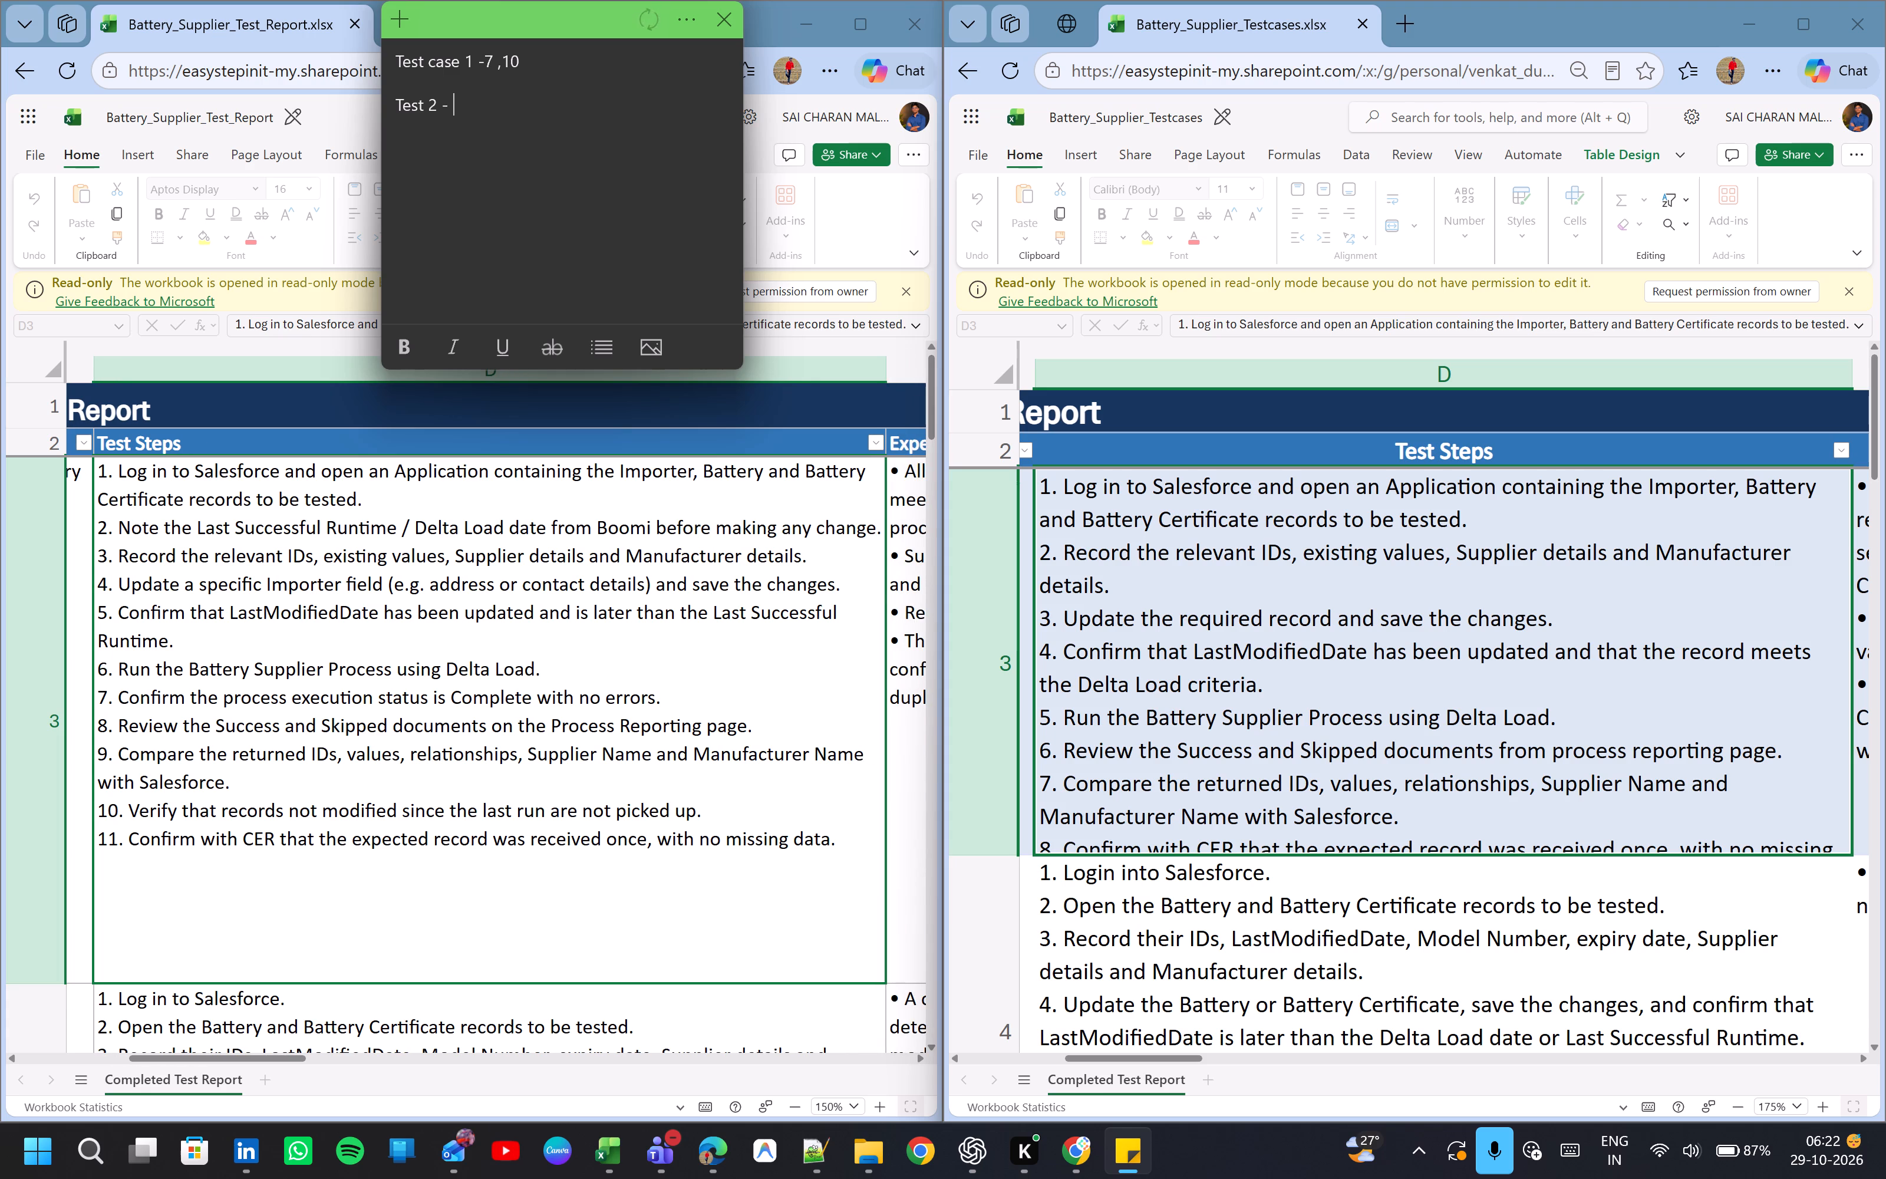
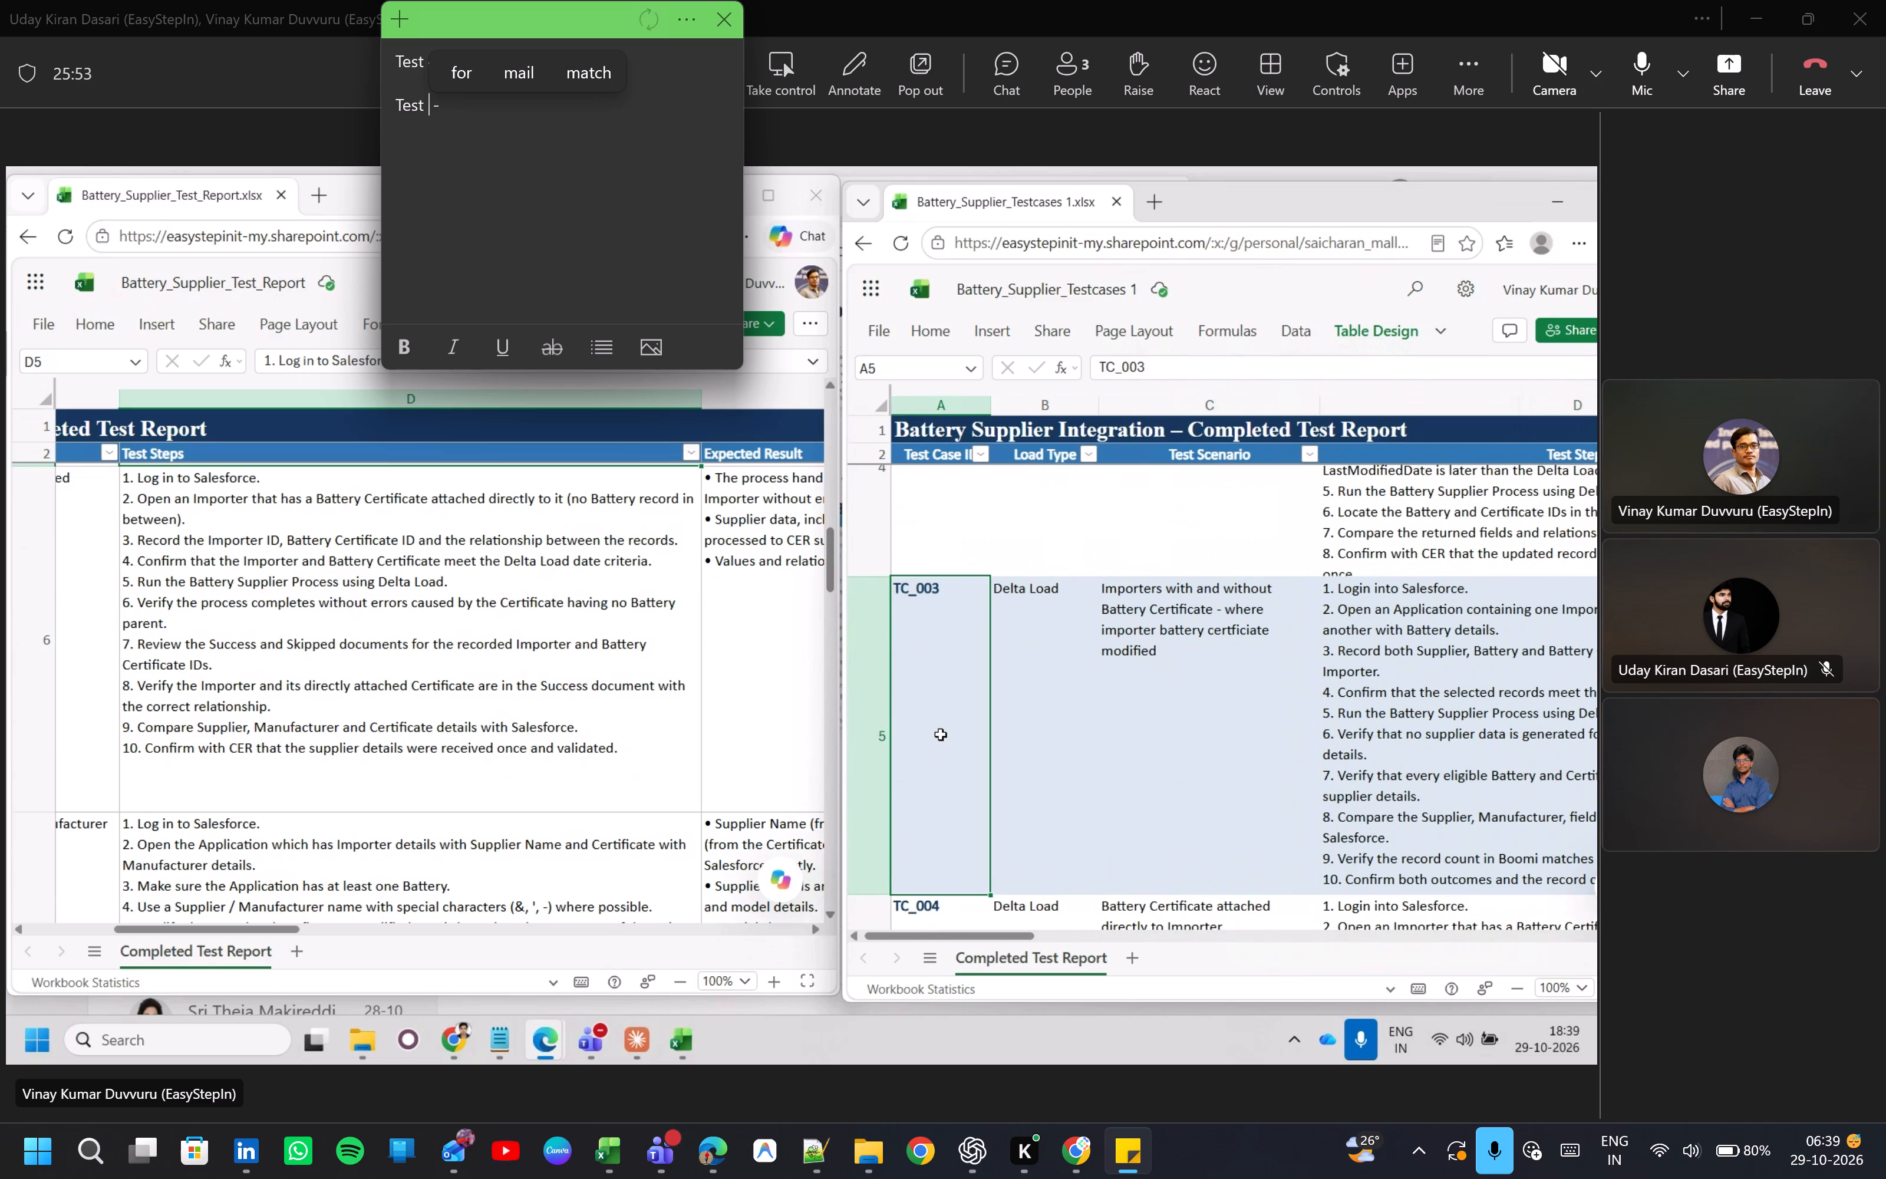
Complete the sticky note's second entry so that it reads "Test 3 - 10".
{"action": "key", "text": "3"}
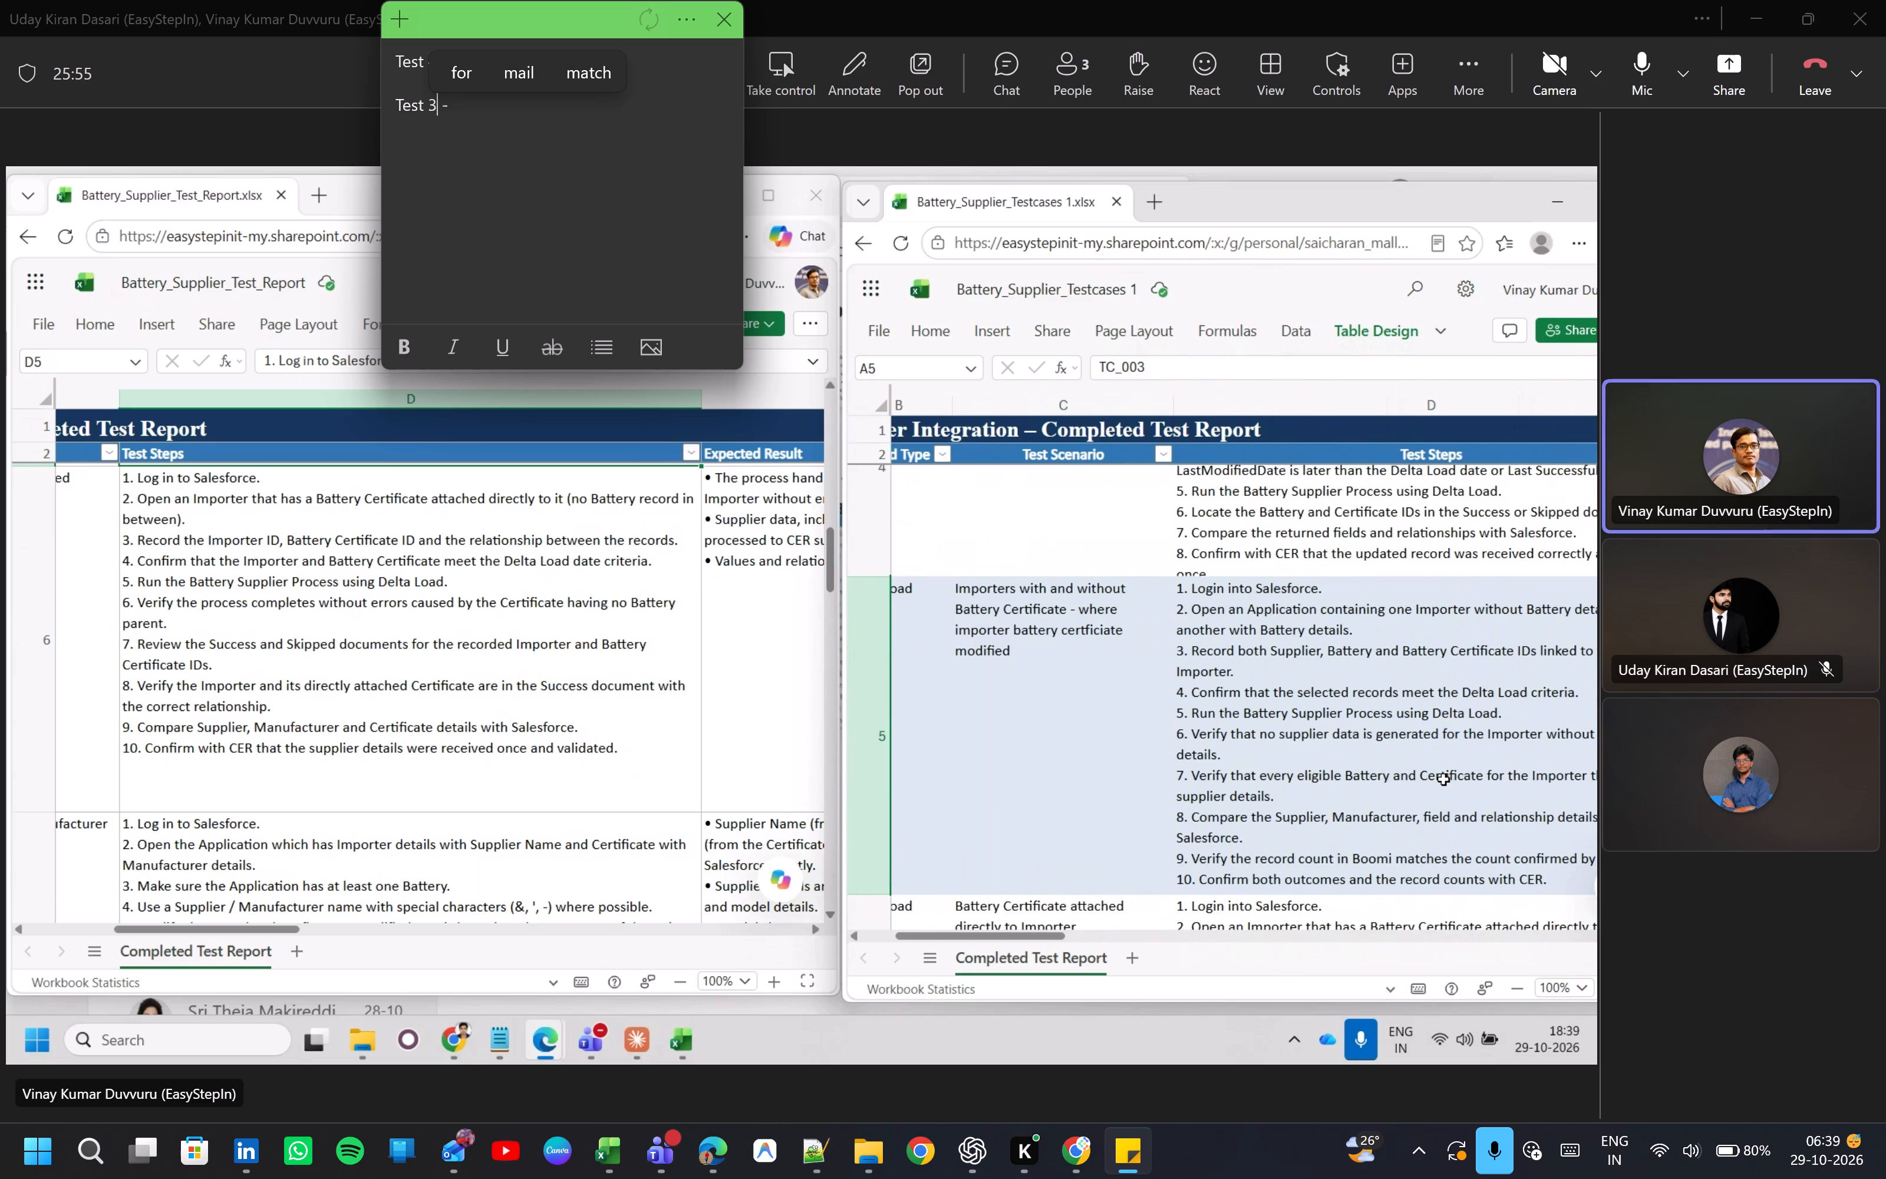
{"action": "key", "text": "Right"}
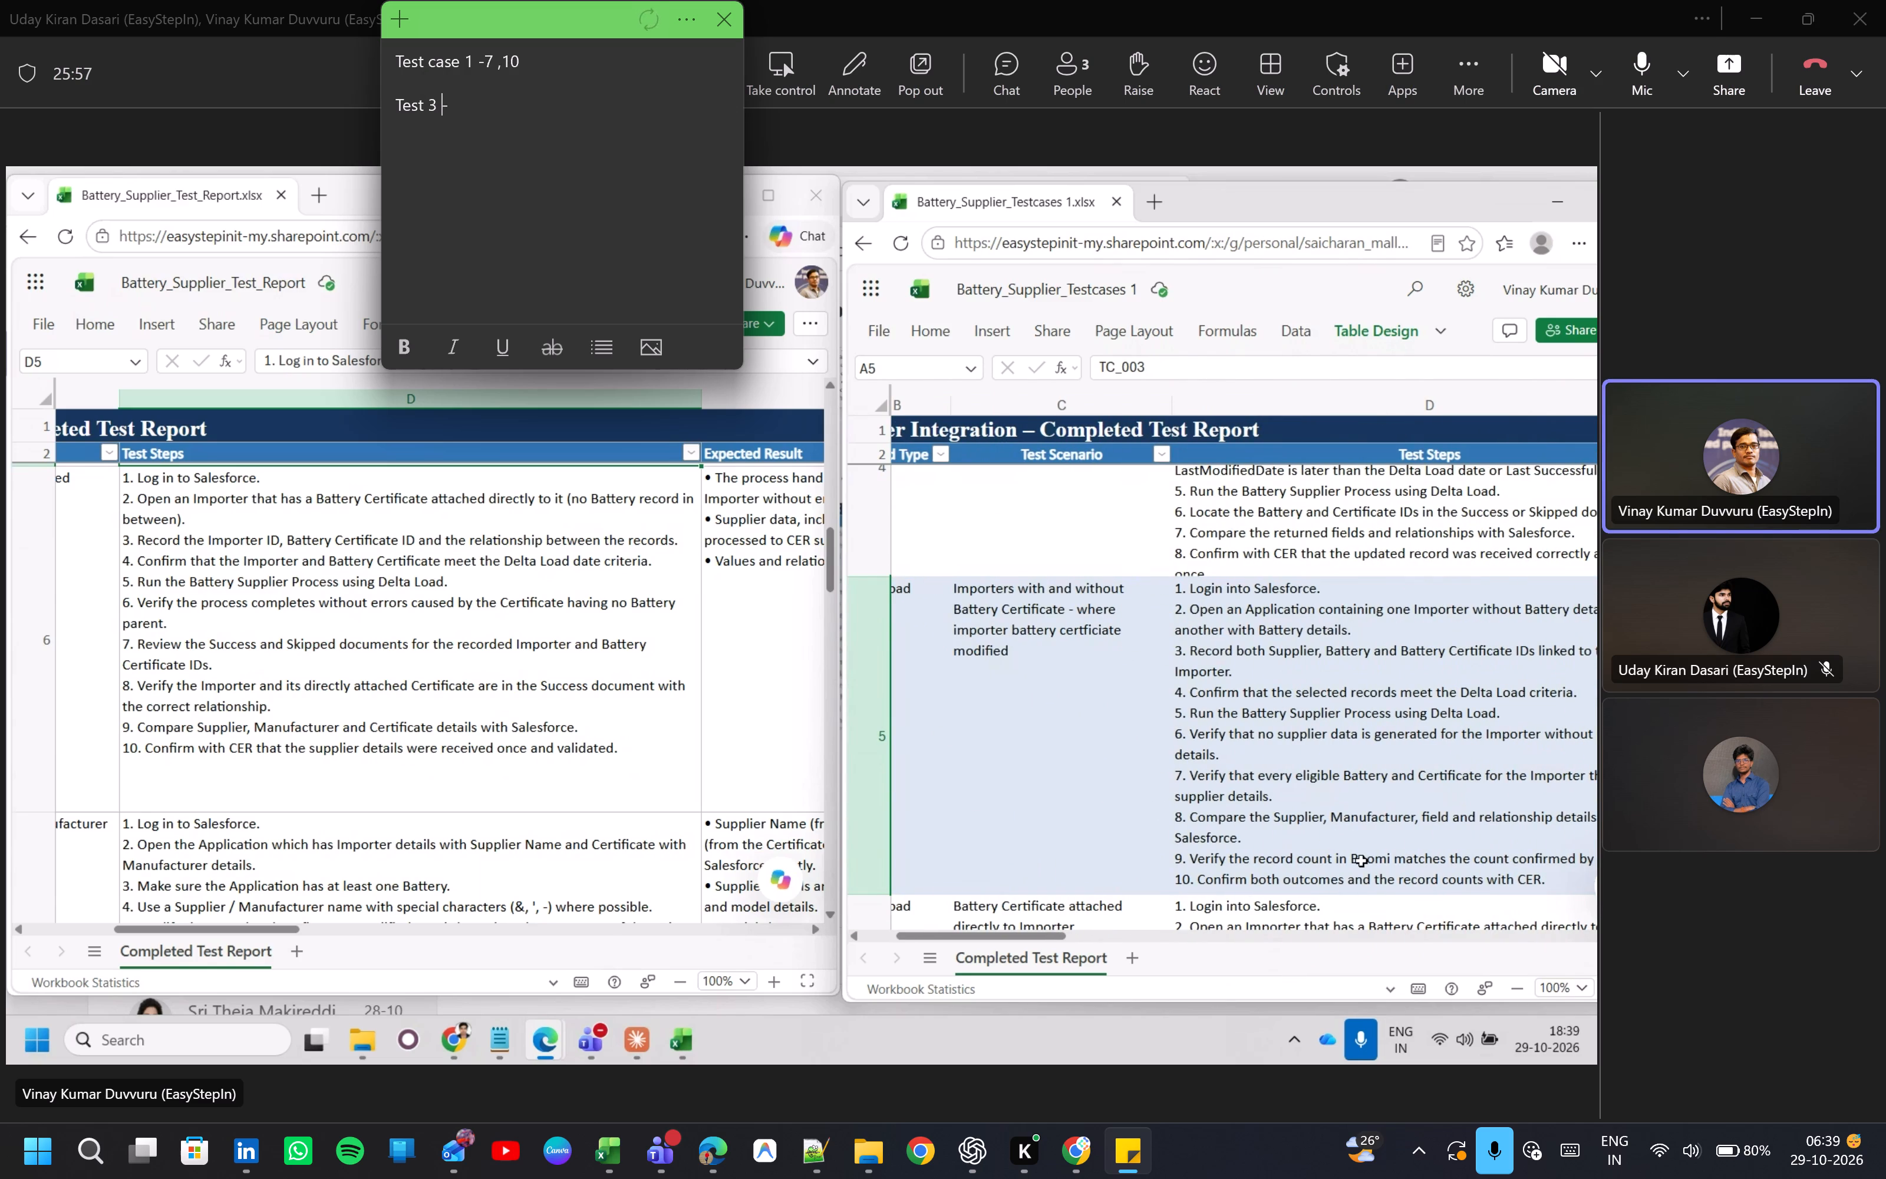
{"action": "key", "text": "Right"}
{"action": "key", "text": "Right"}
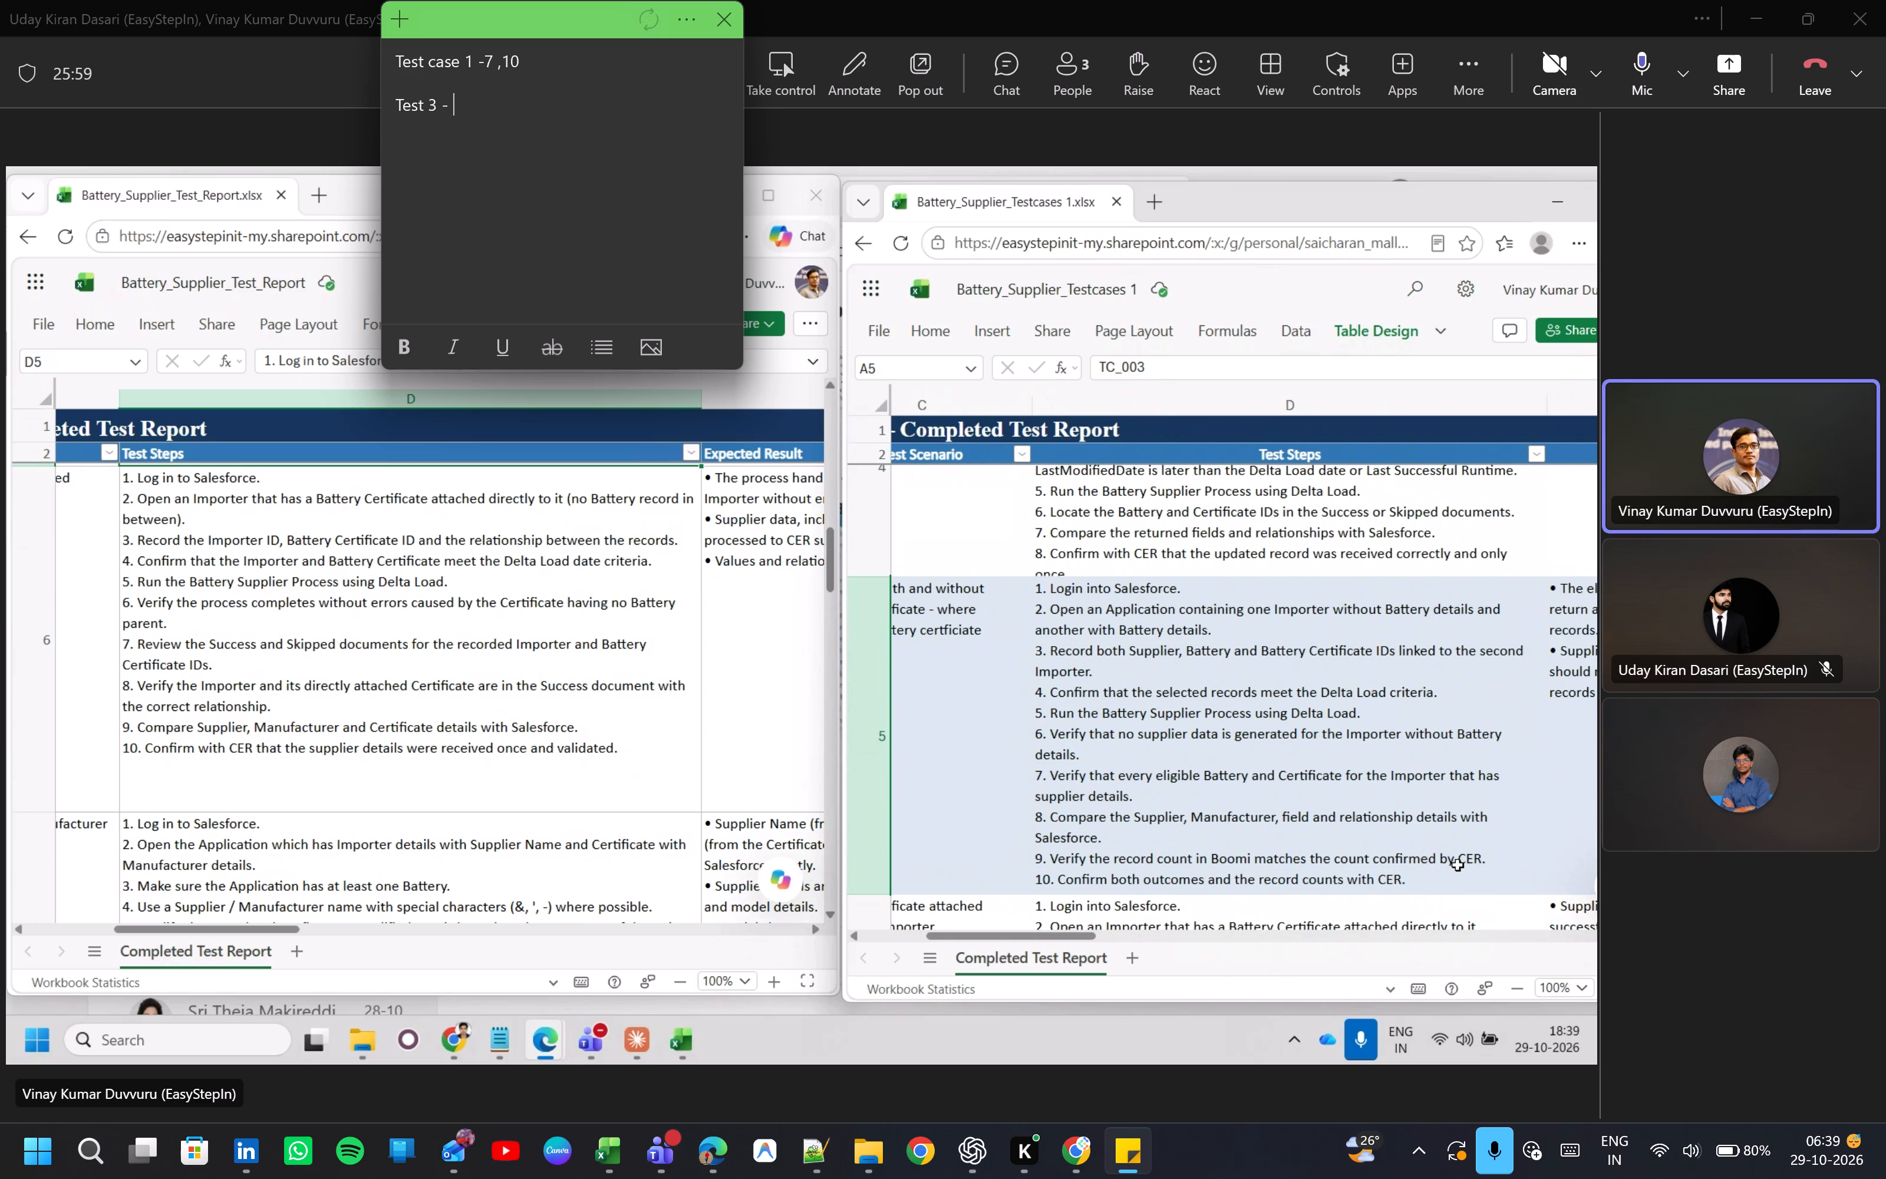
{"action": "type", "text": "10"}
Replace the last step number on the sticky note's Test case 1 line with 9.
{"action": "key", "text": "Up"}
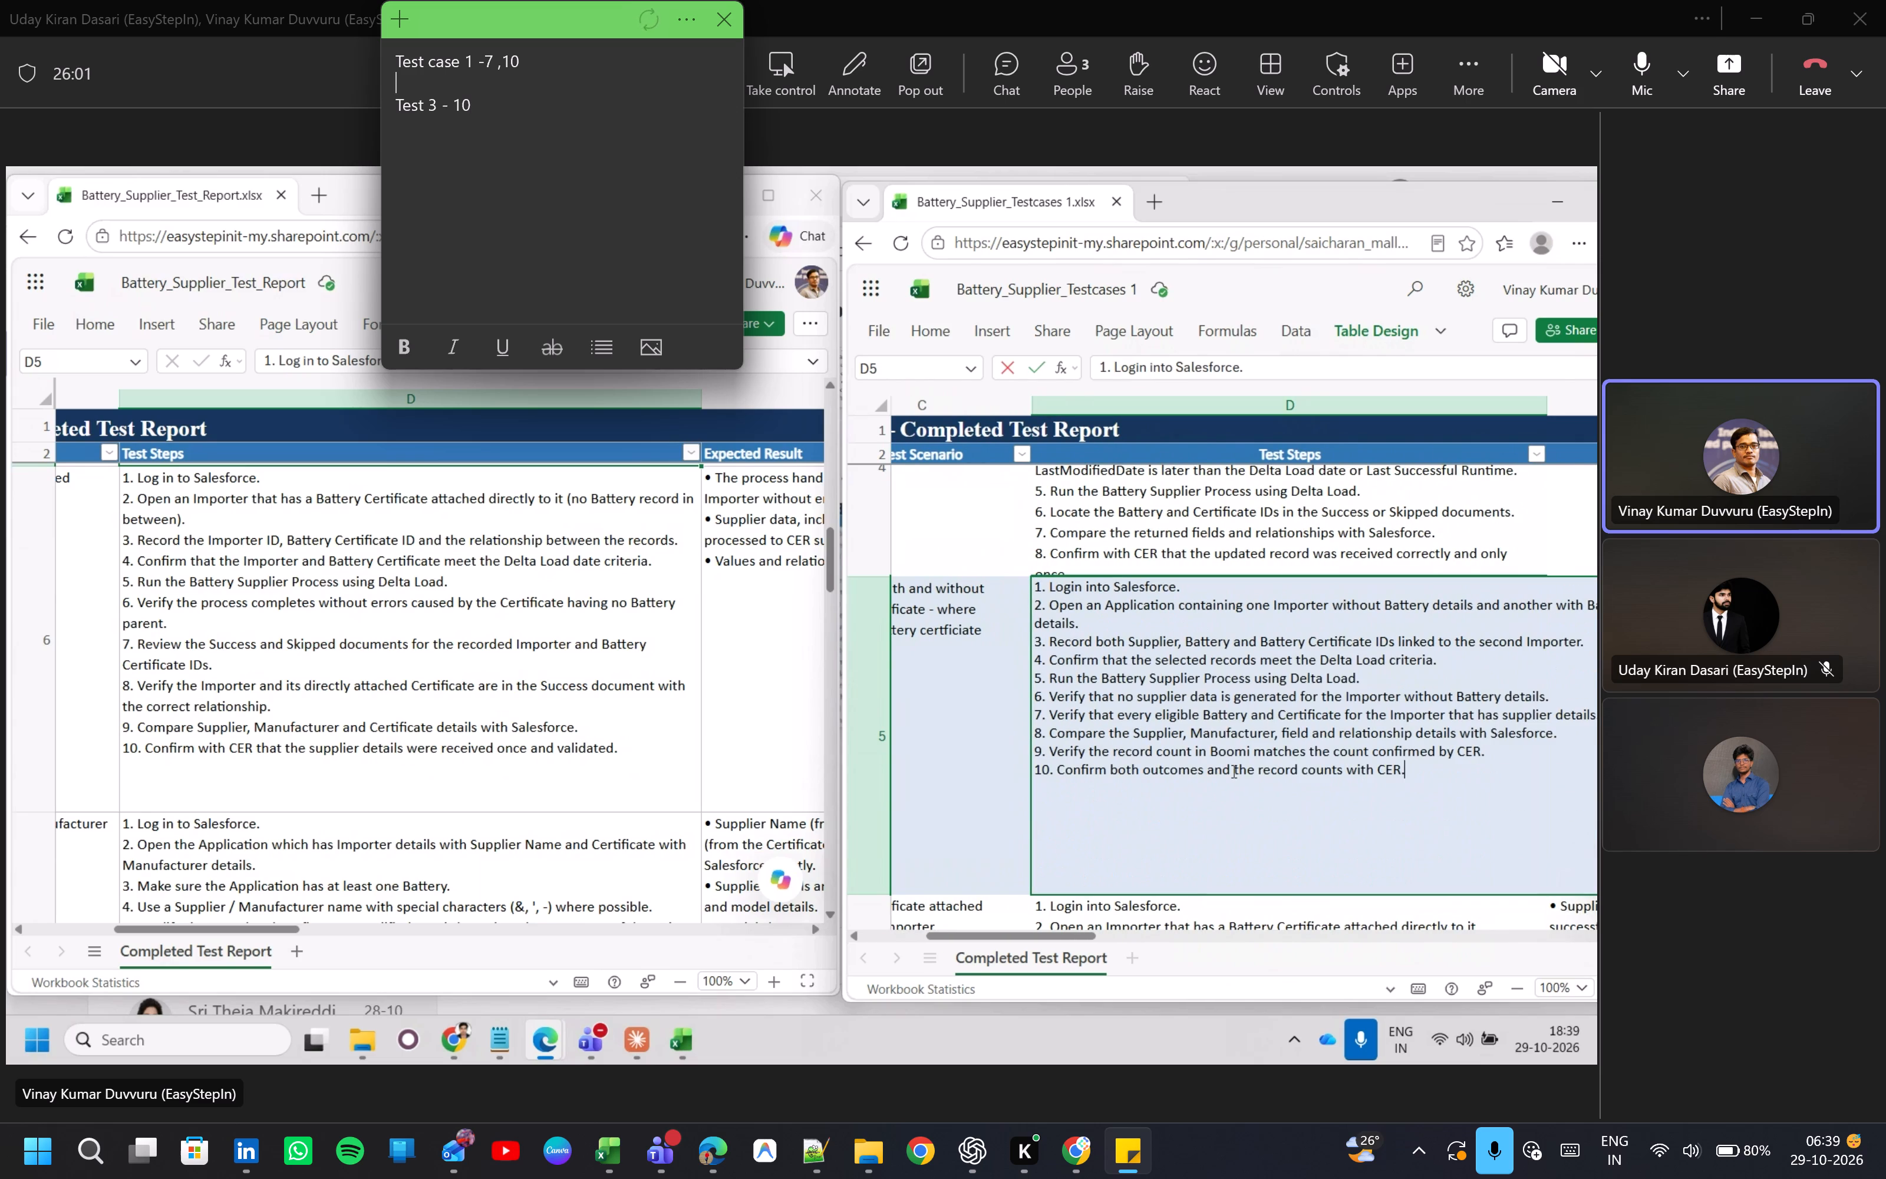
{"action": "key", "text": "Up"}
{"action": "key", "text": "Right"}
{"action": "key", "text": "Right"}
{"action": "key", "text": "Right"}
{"action": "key", "text": "Right"}
{"action": "key", "text": "Right"}
{"action": "key", "text": "Right"}
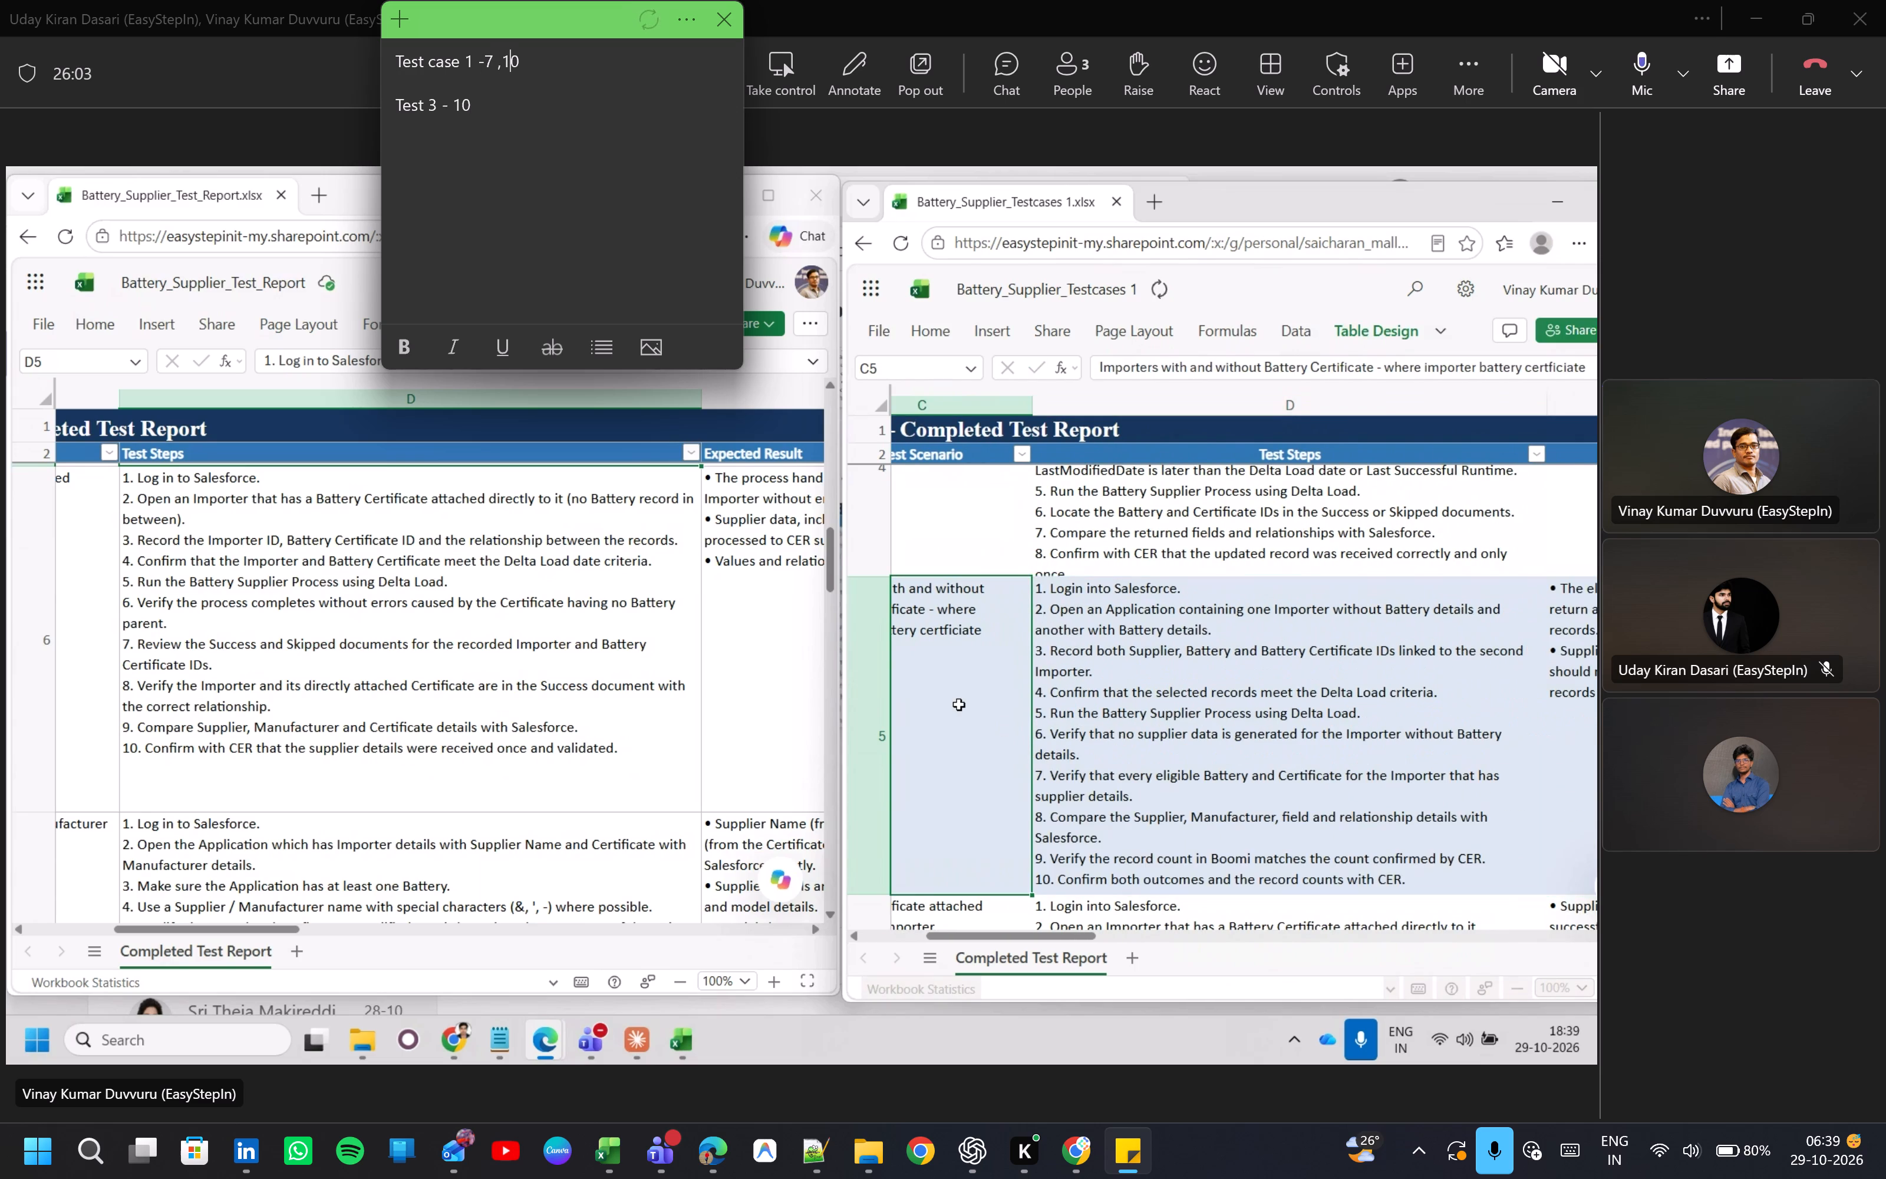
{"action": "key", "text": "Right"}
{"action": "key", "text": "BackSpace"}
{"action": "key", "text": "BackSpace"}
{"action": "key", "text": "9"}
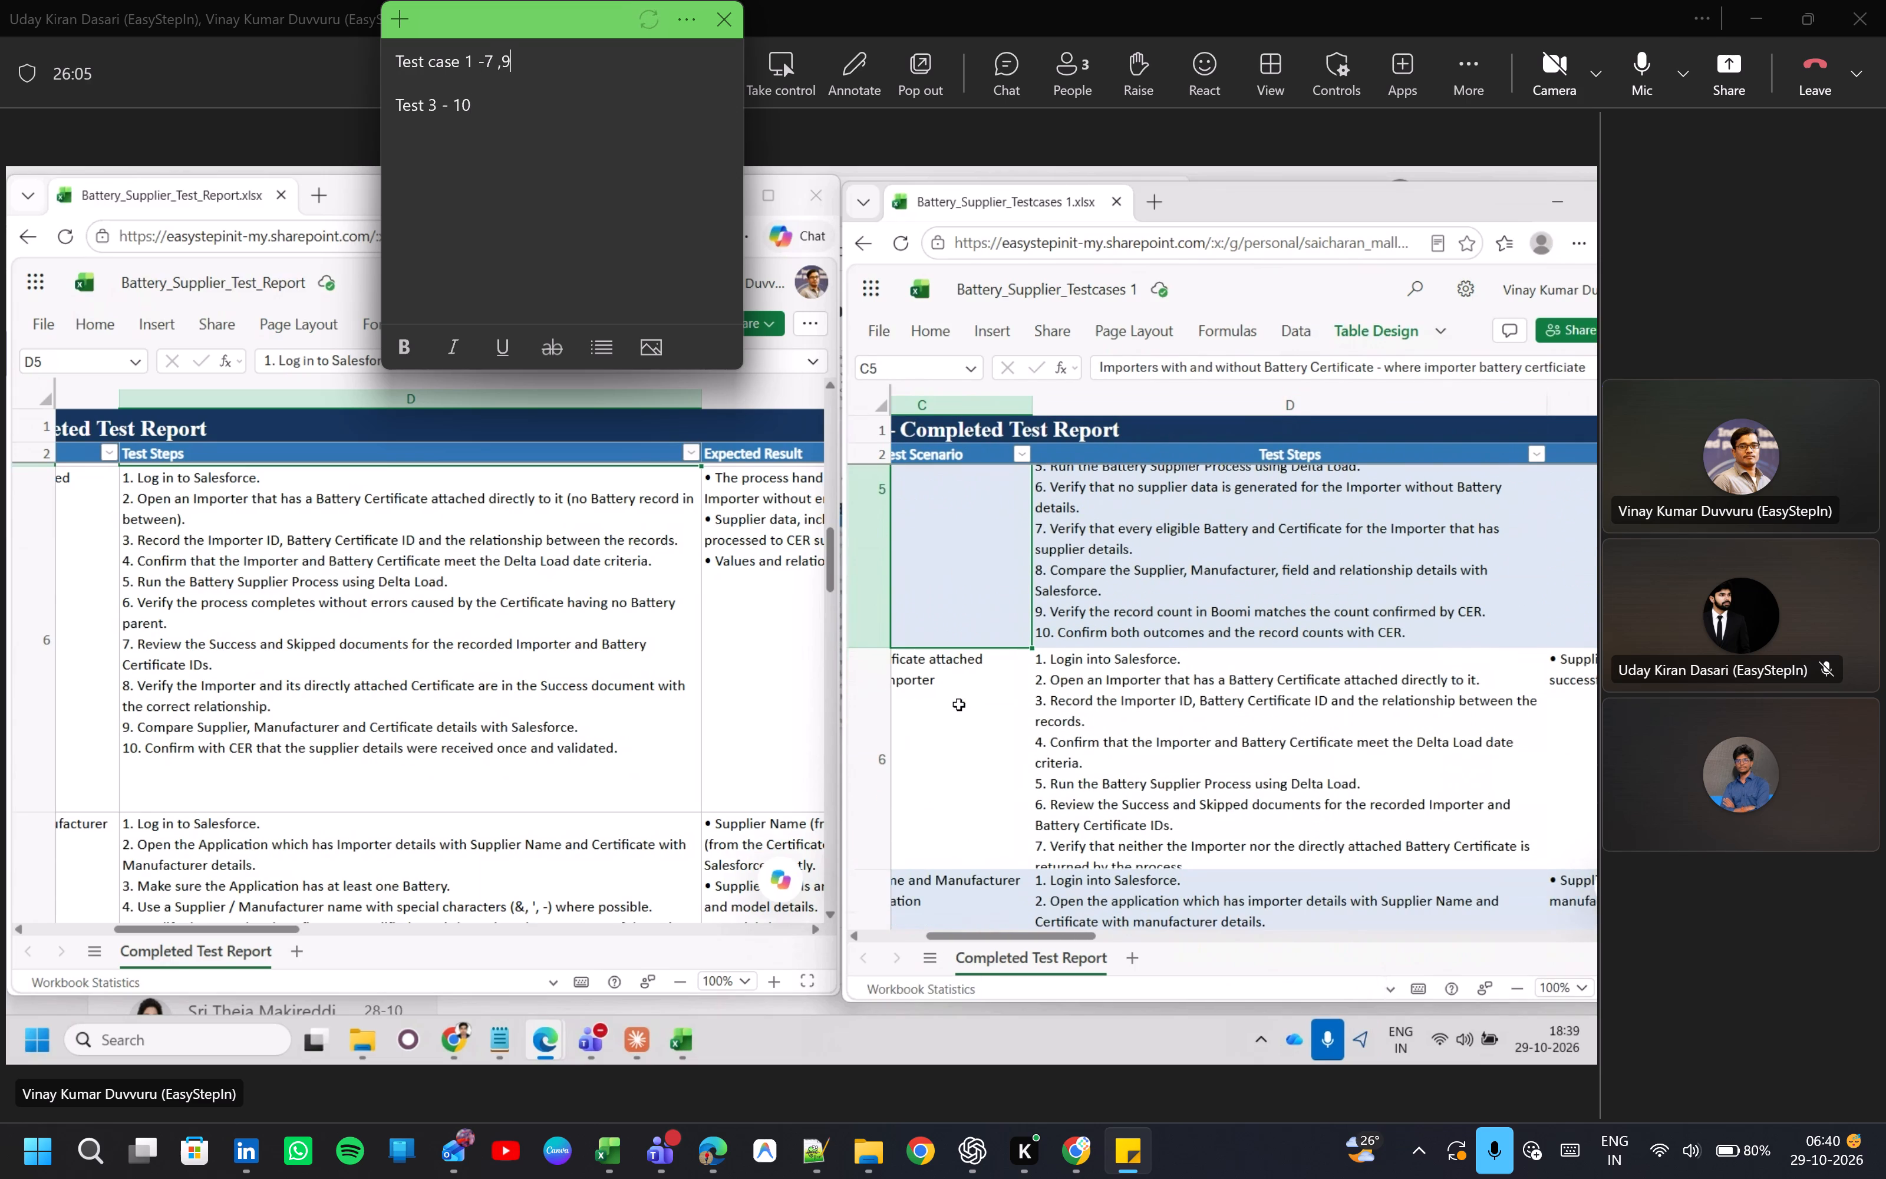
Start a new line in the sticky note below the Test 3 entry, leaving a blank line between them.
{"action": "left_click", "coordinate": [472, 140]}
{"action": "key", "text": "shift+Return"}
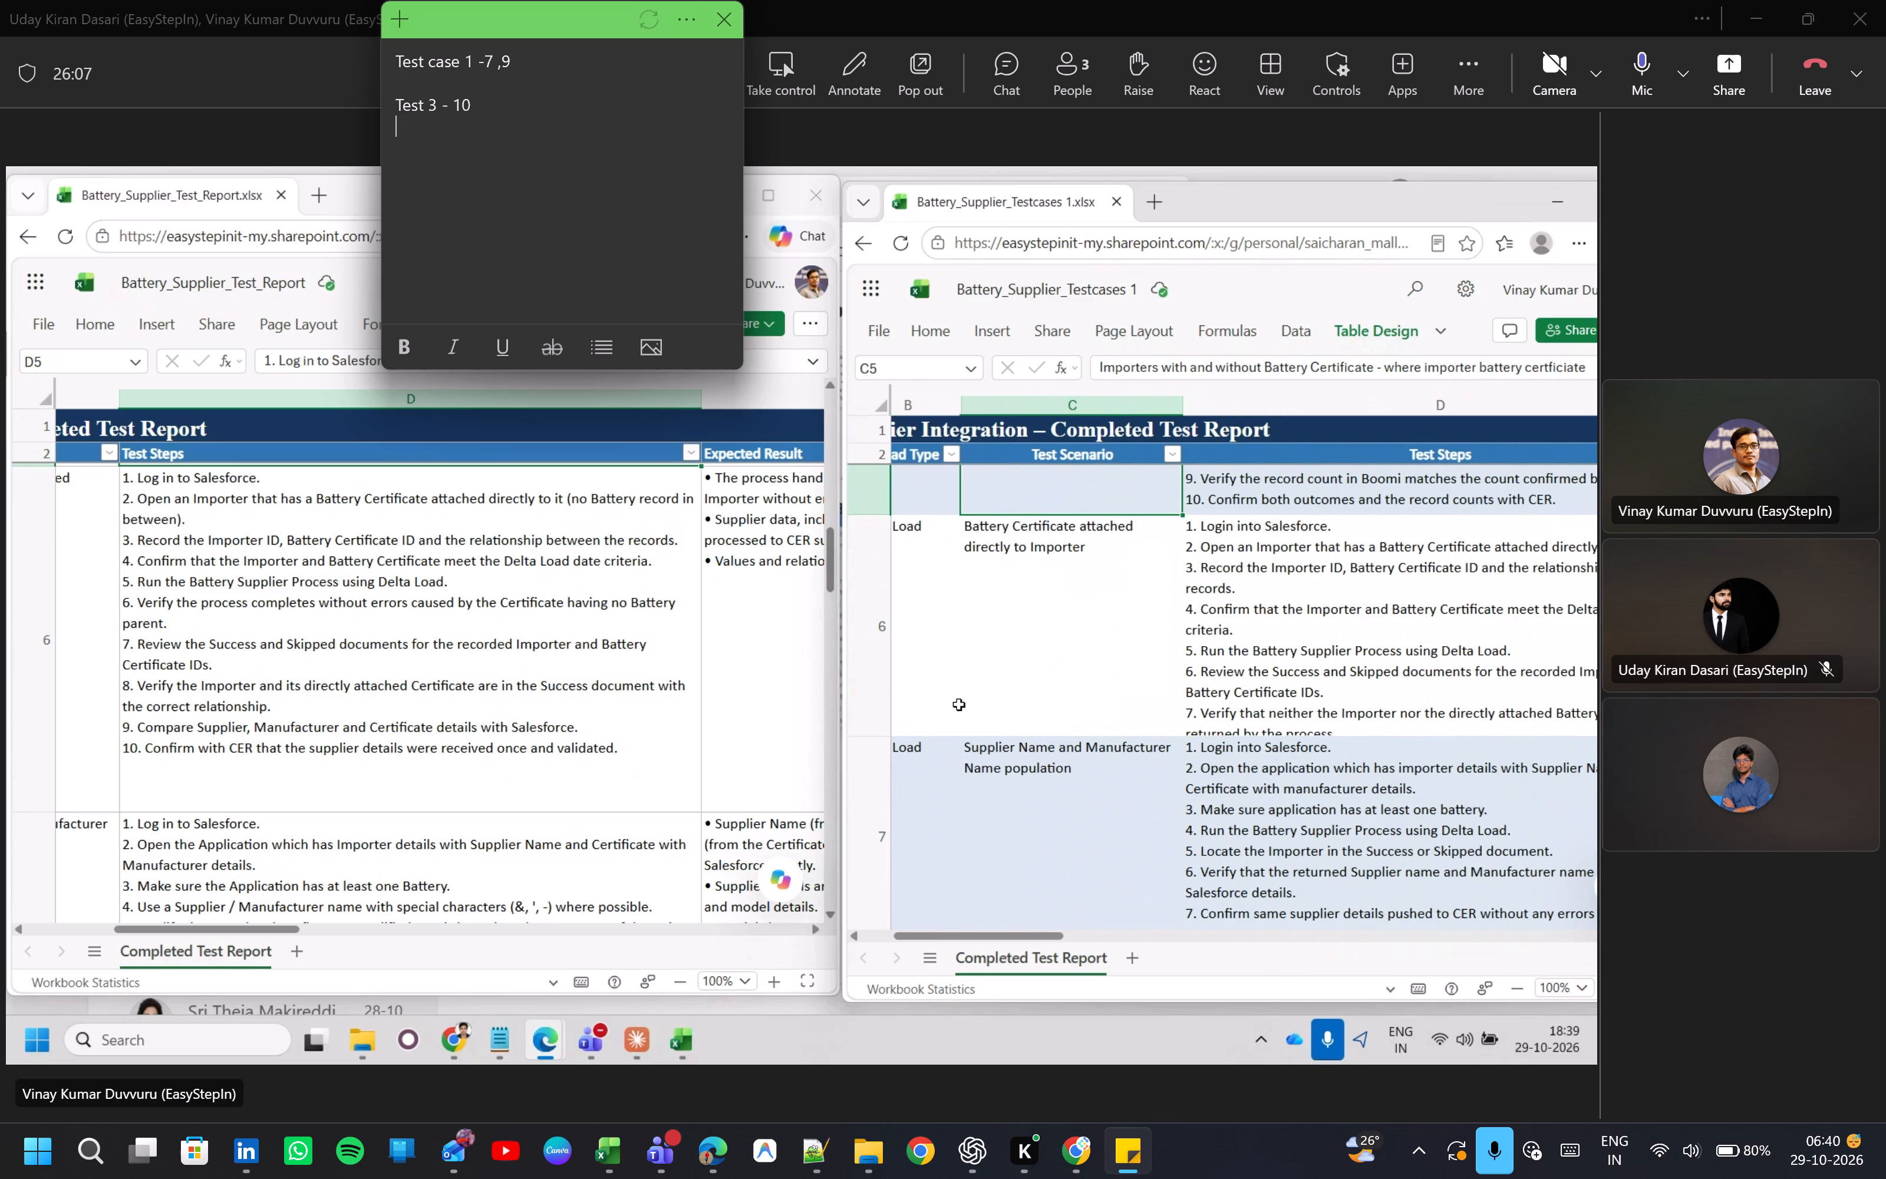
{"action": "key", "text": "shift+Return"}
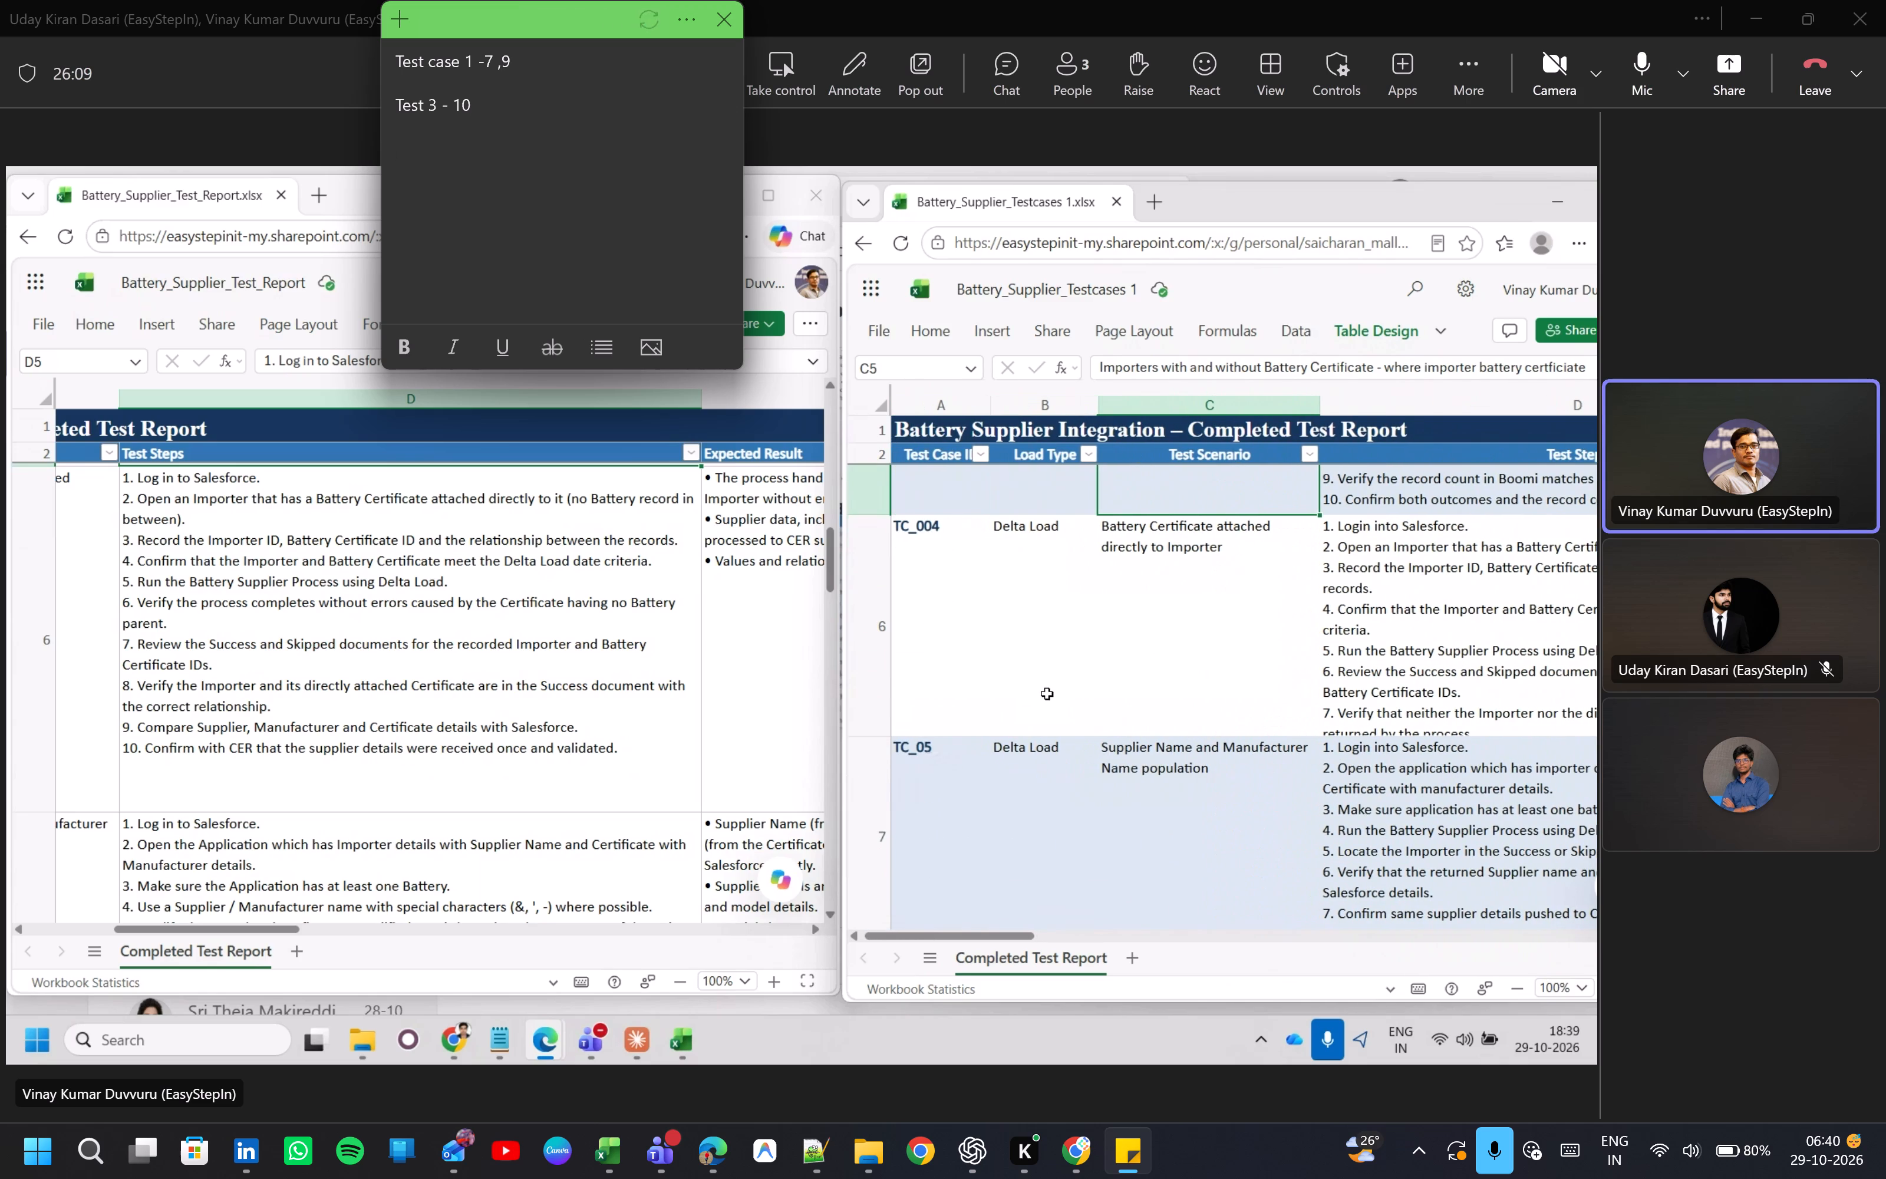
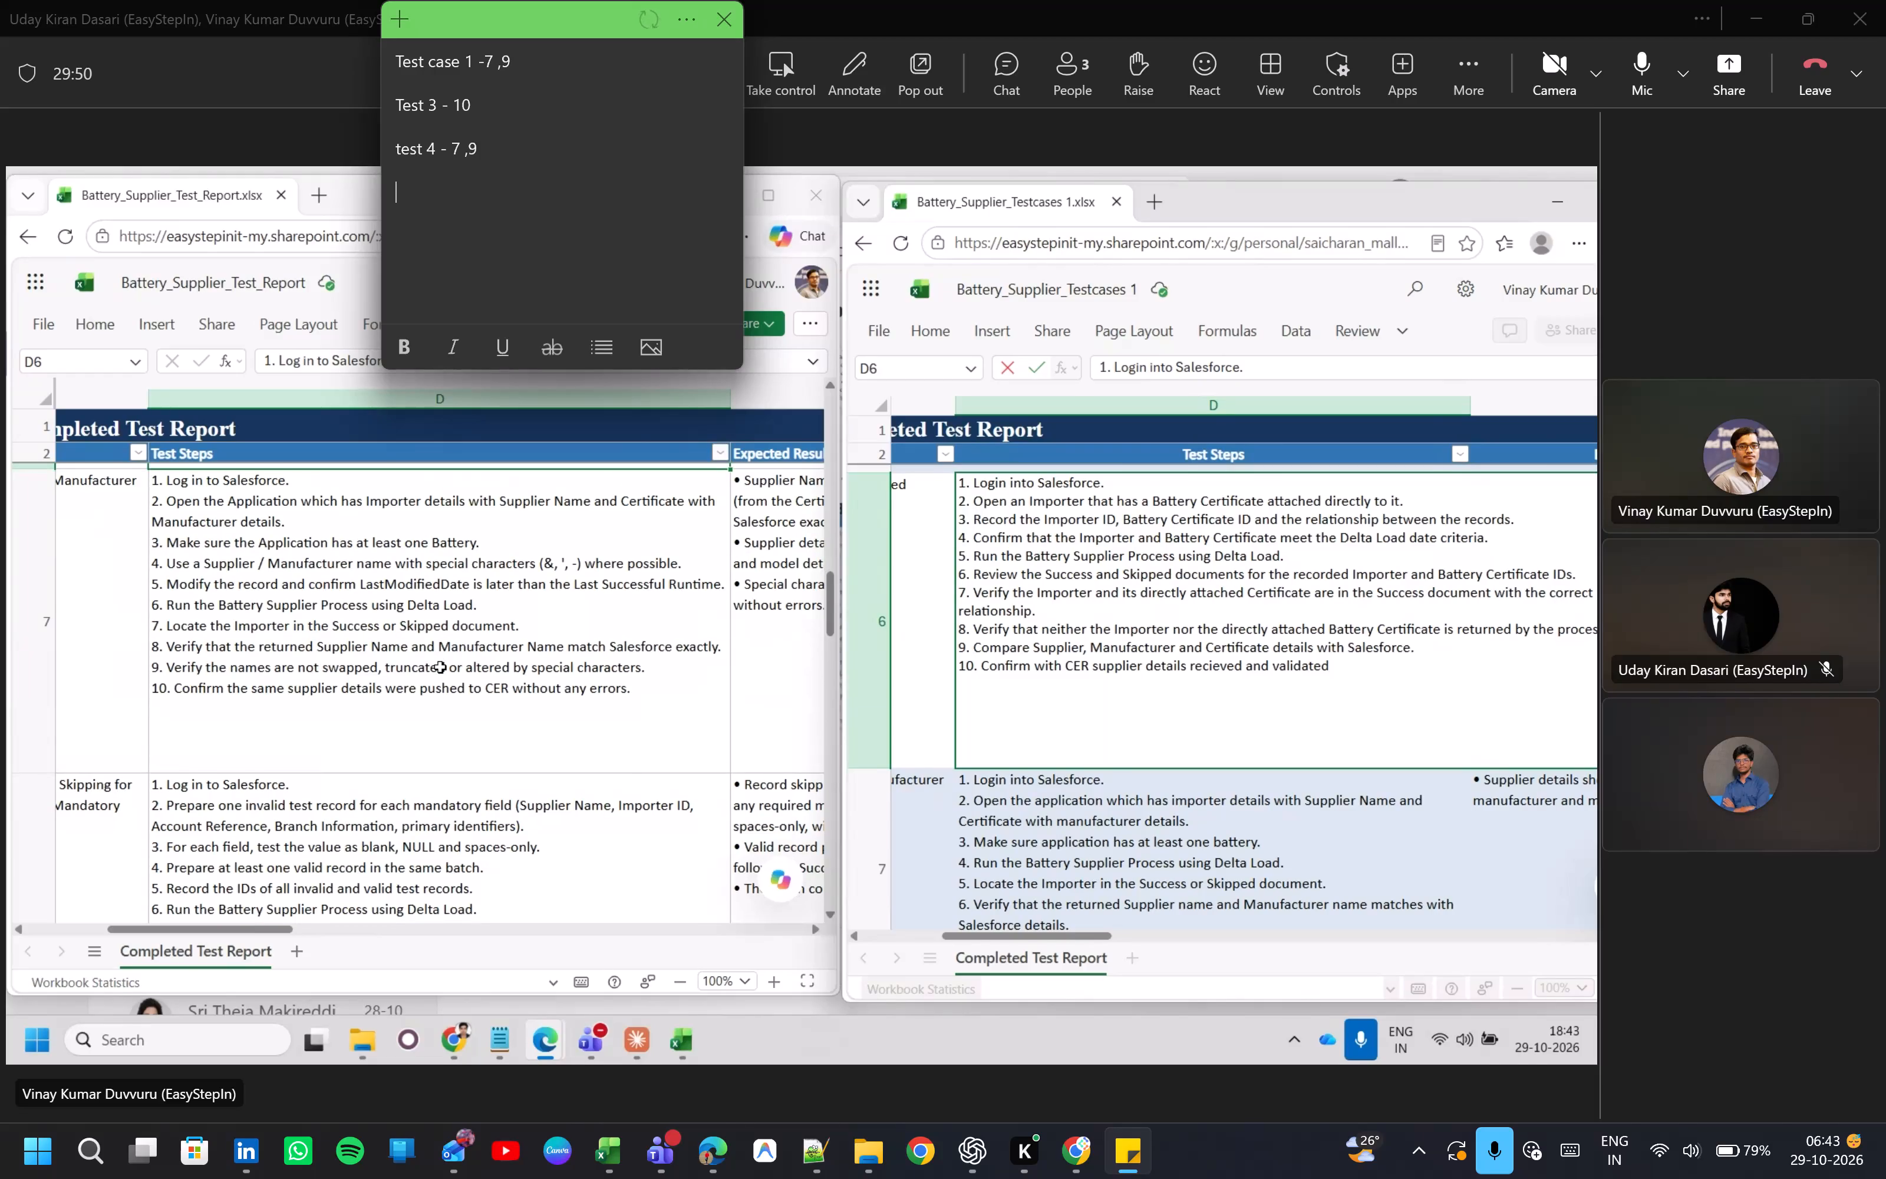
Begin the sticky note's entry for the fifth test case with the label "test 5-" below the test 4 line.
{"action": "key", "text": "t"}
{"action": "type", "text": "est"}
{"action": "key", "text": "space"}
{"action": "type", "text": "-5"}
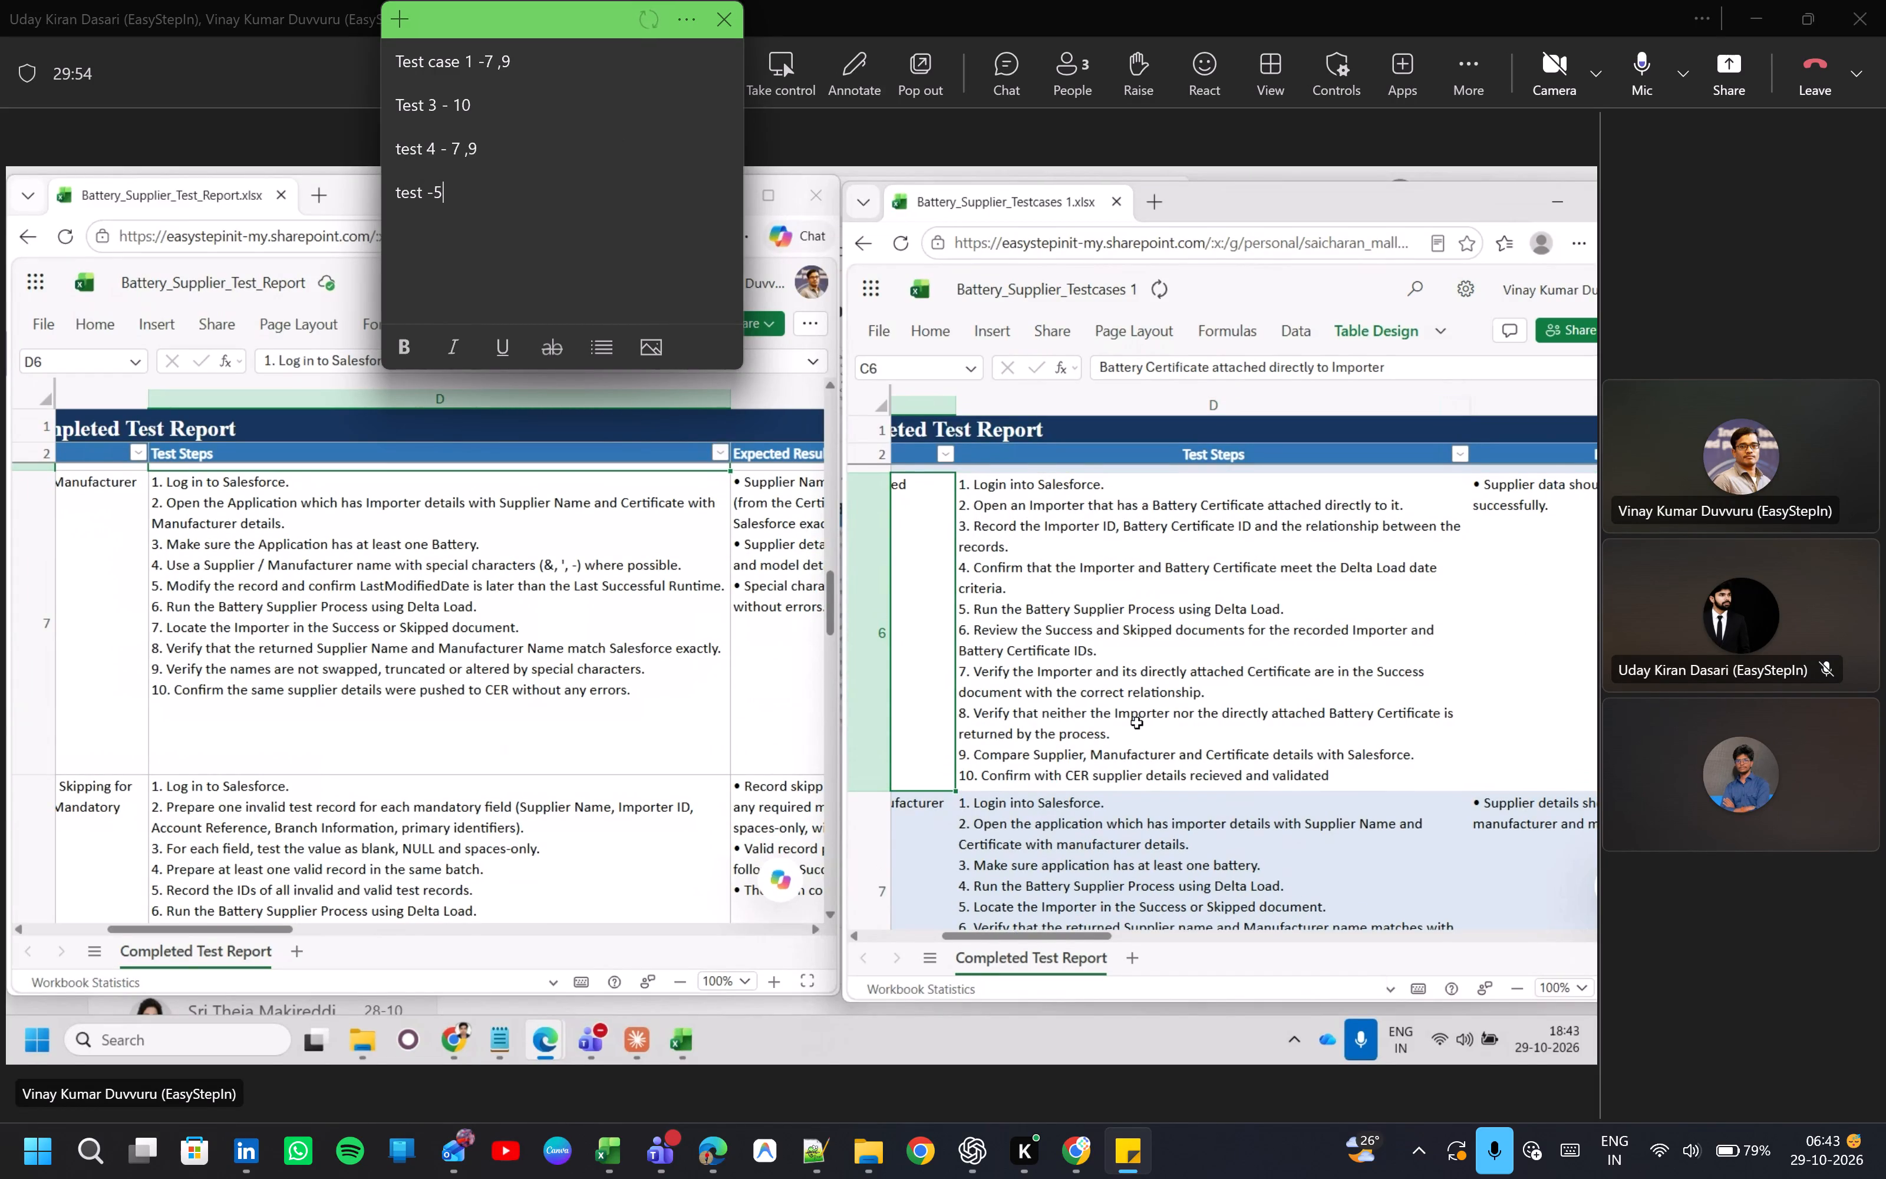
{"action": "key", "text": "BackSpace"}
{"action": "key", "text": "BackSpace"}
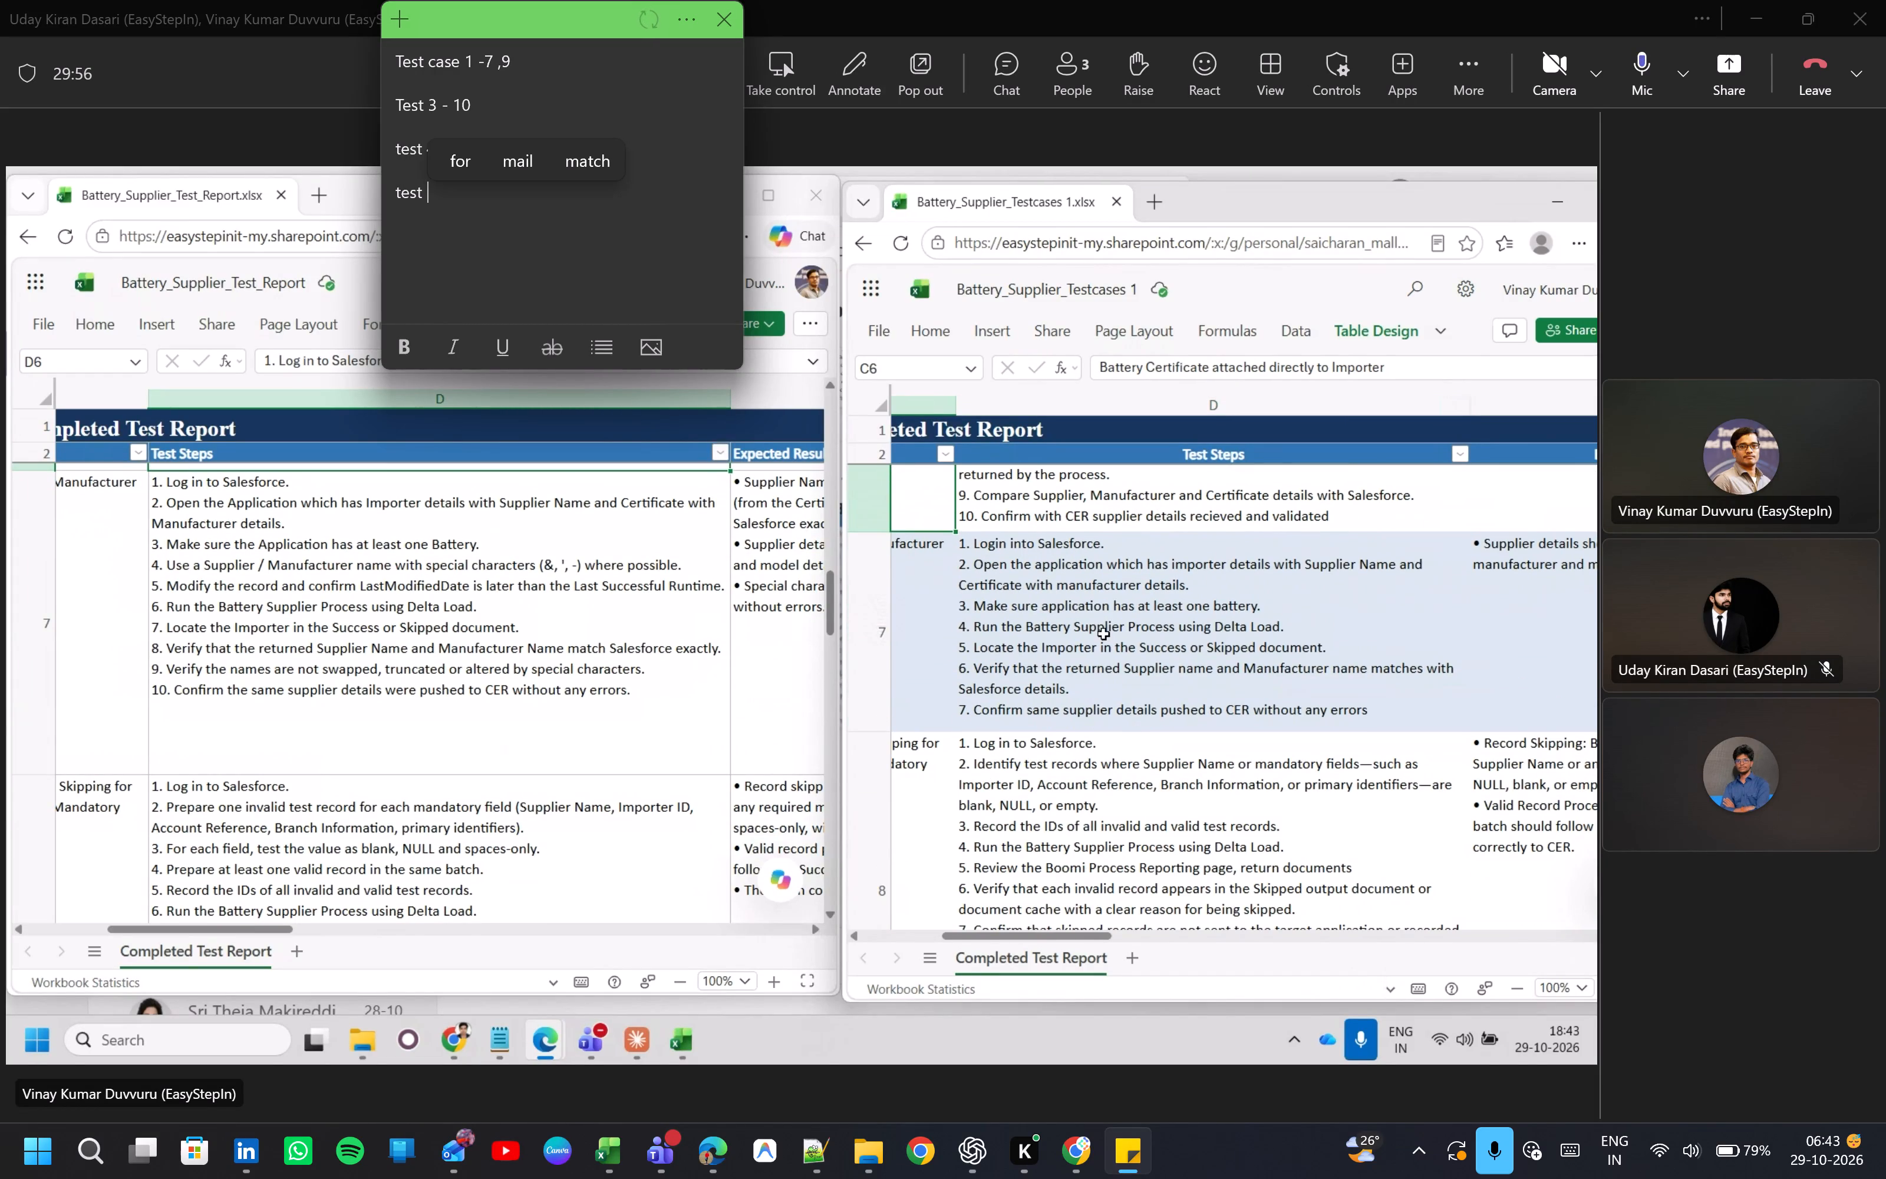
{"action": "type", "text": "5-"}
{"action": "key", "text": "space"}
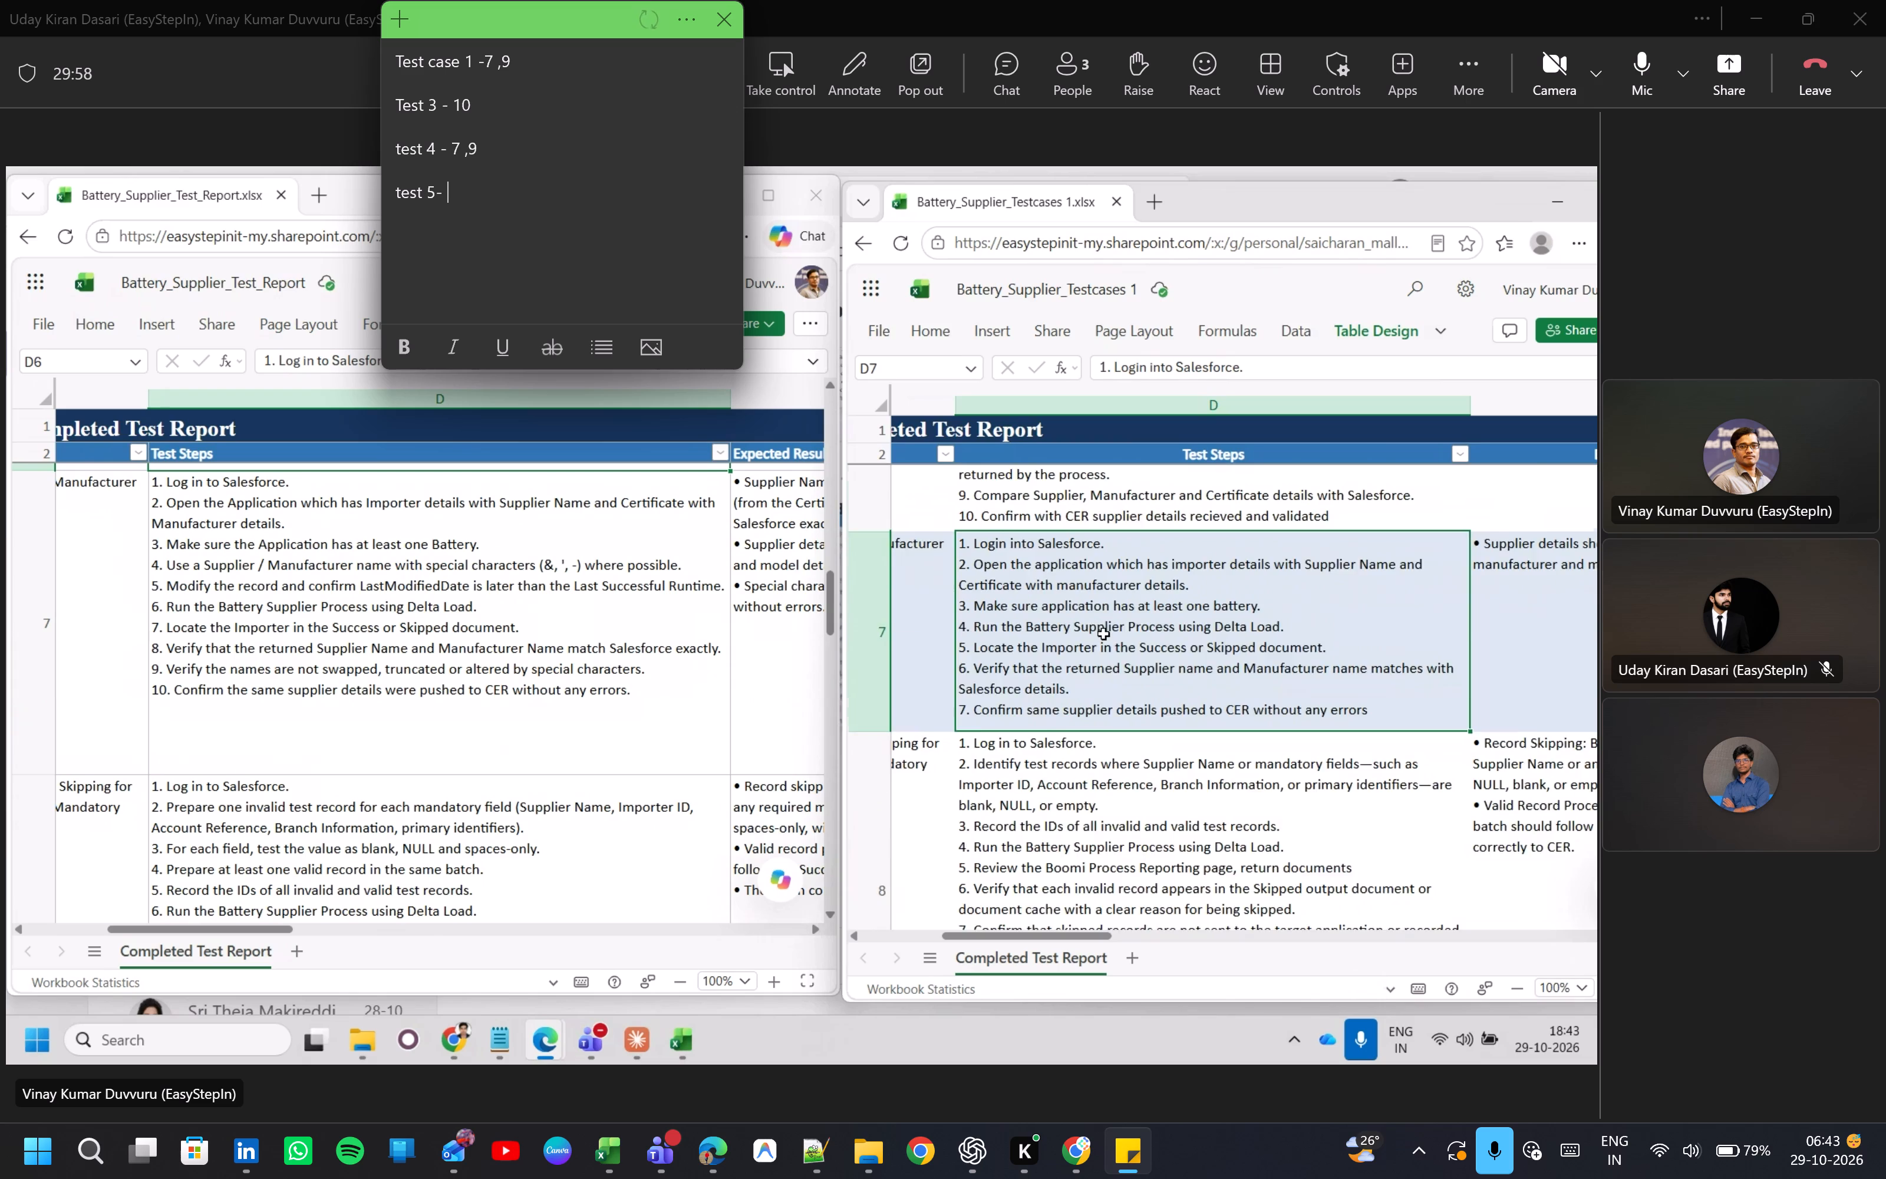
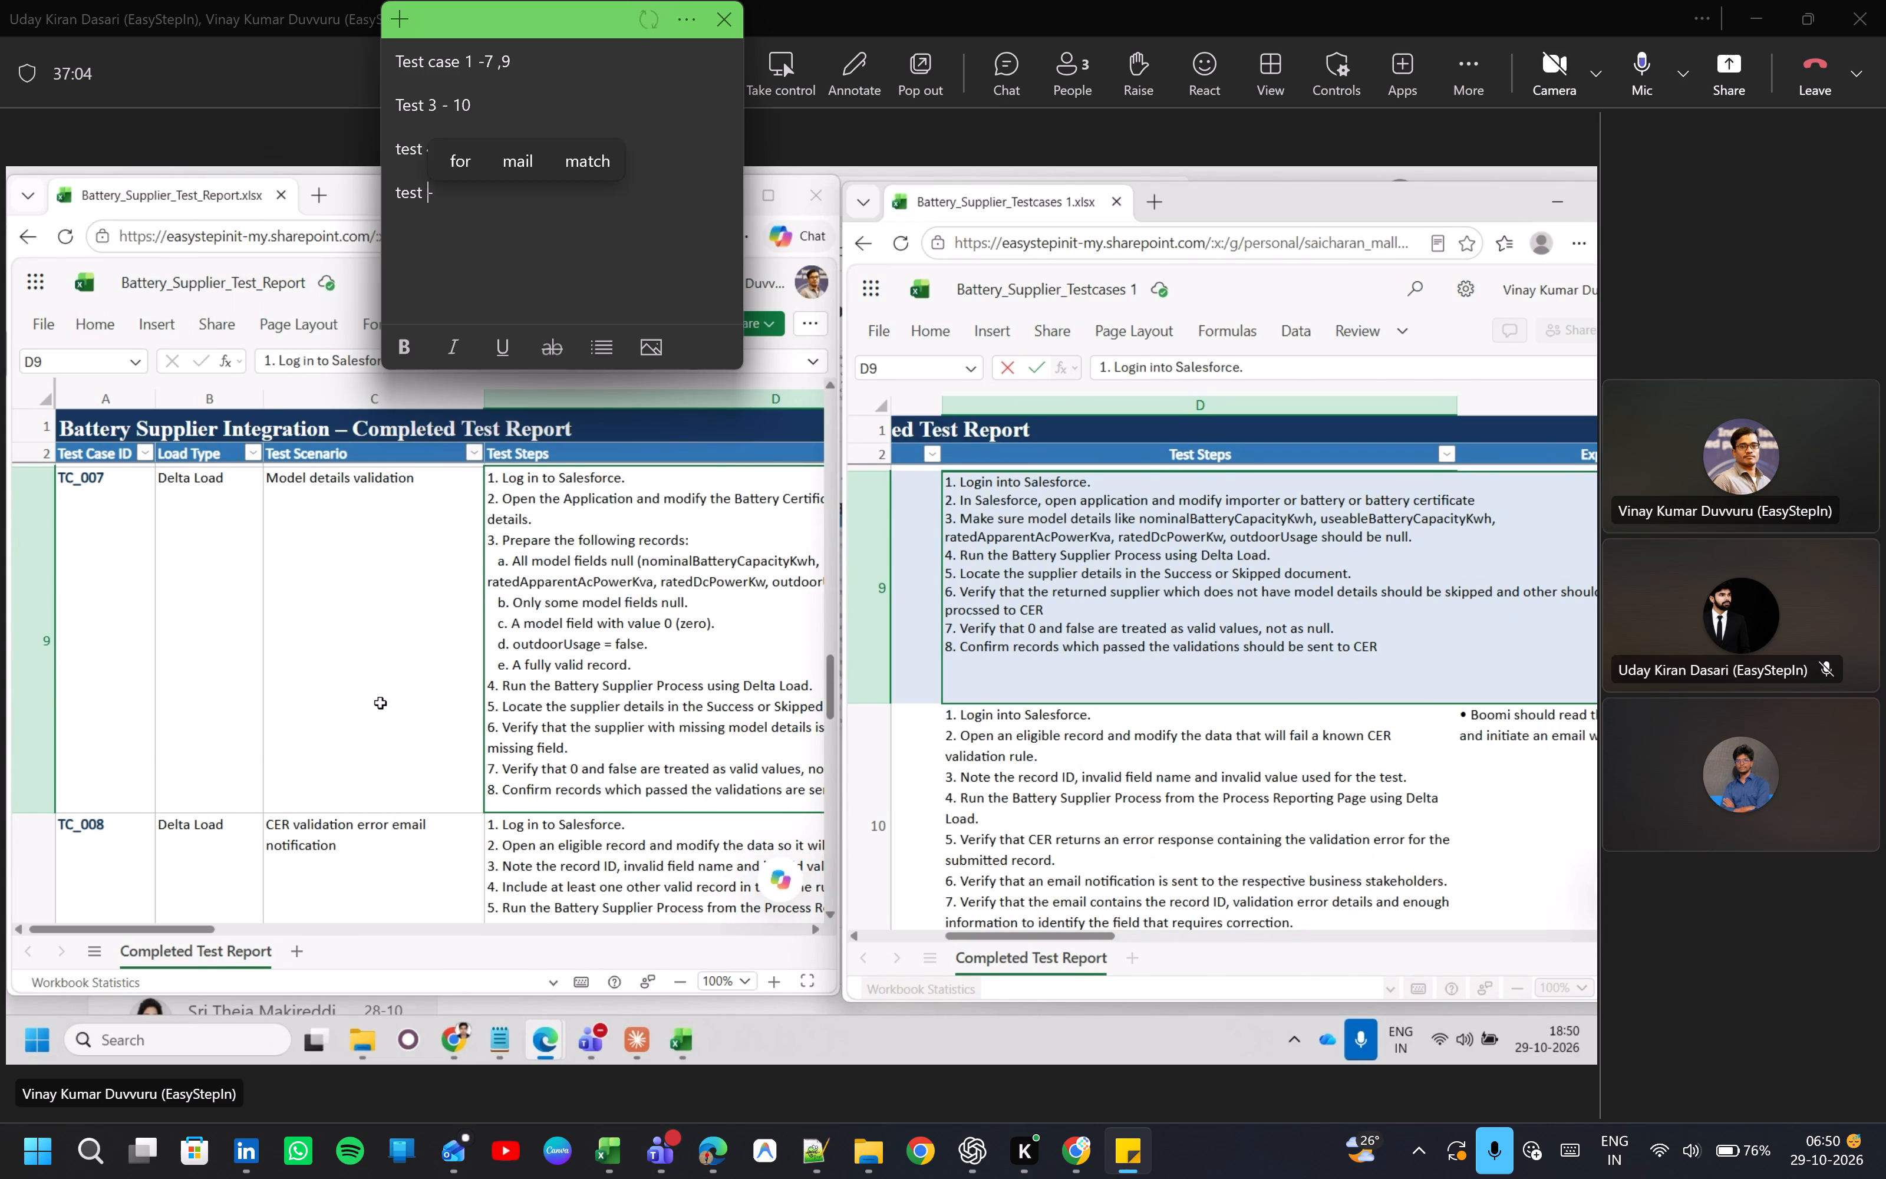
Relabel the sticky note's last entry as test 7, record step 7 so it reads "test 7-7", and start a new line below.
{"action": "key", "text": "7"}
{"action": "key", "text": "Right"}
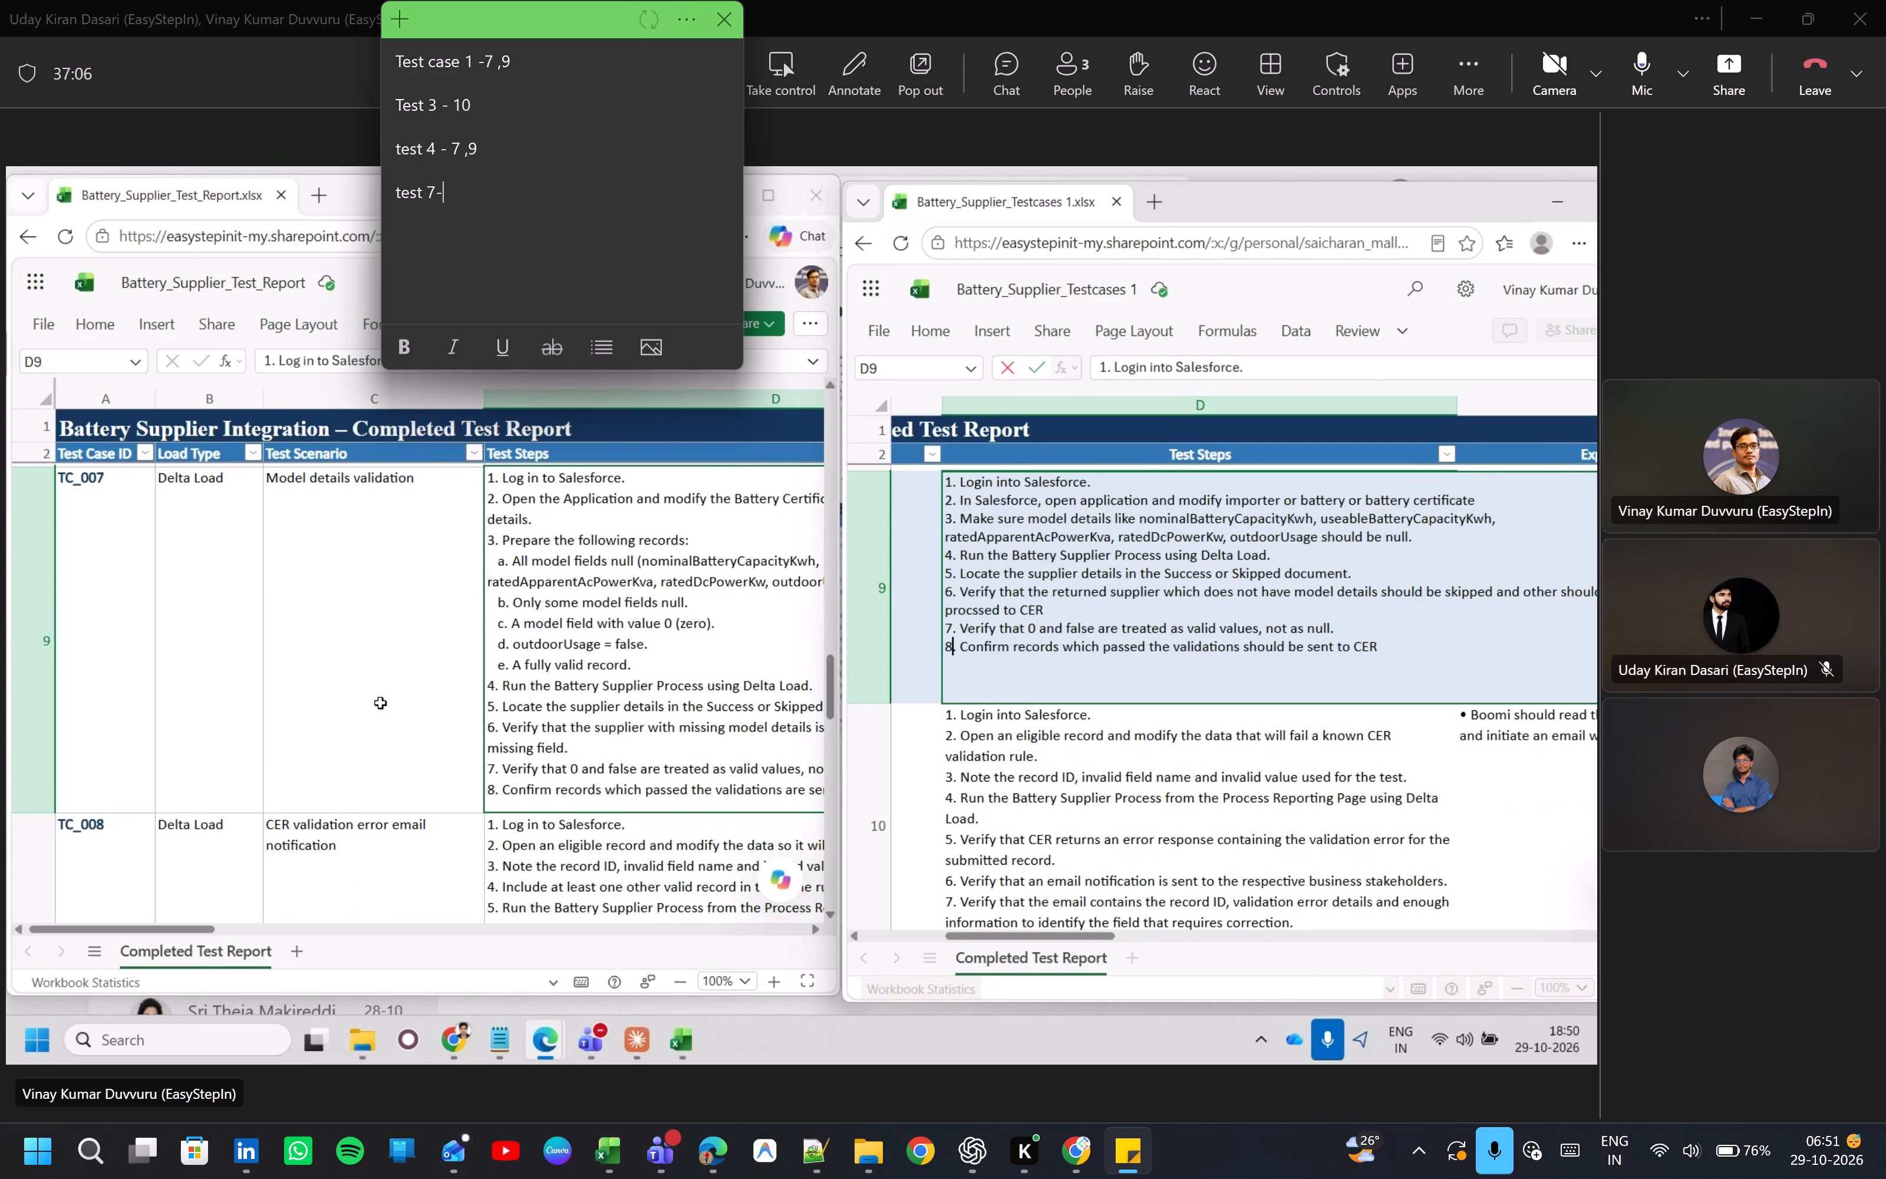
{"action": "key", "text": "7"}
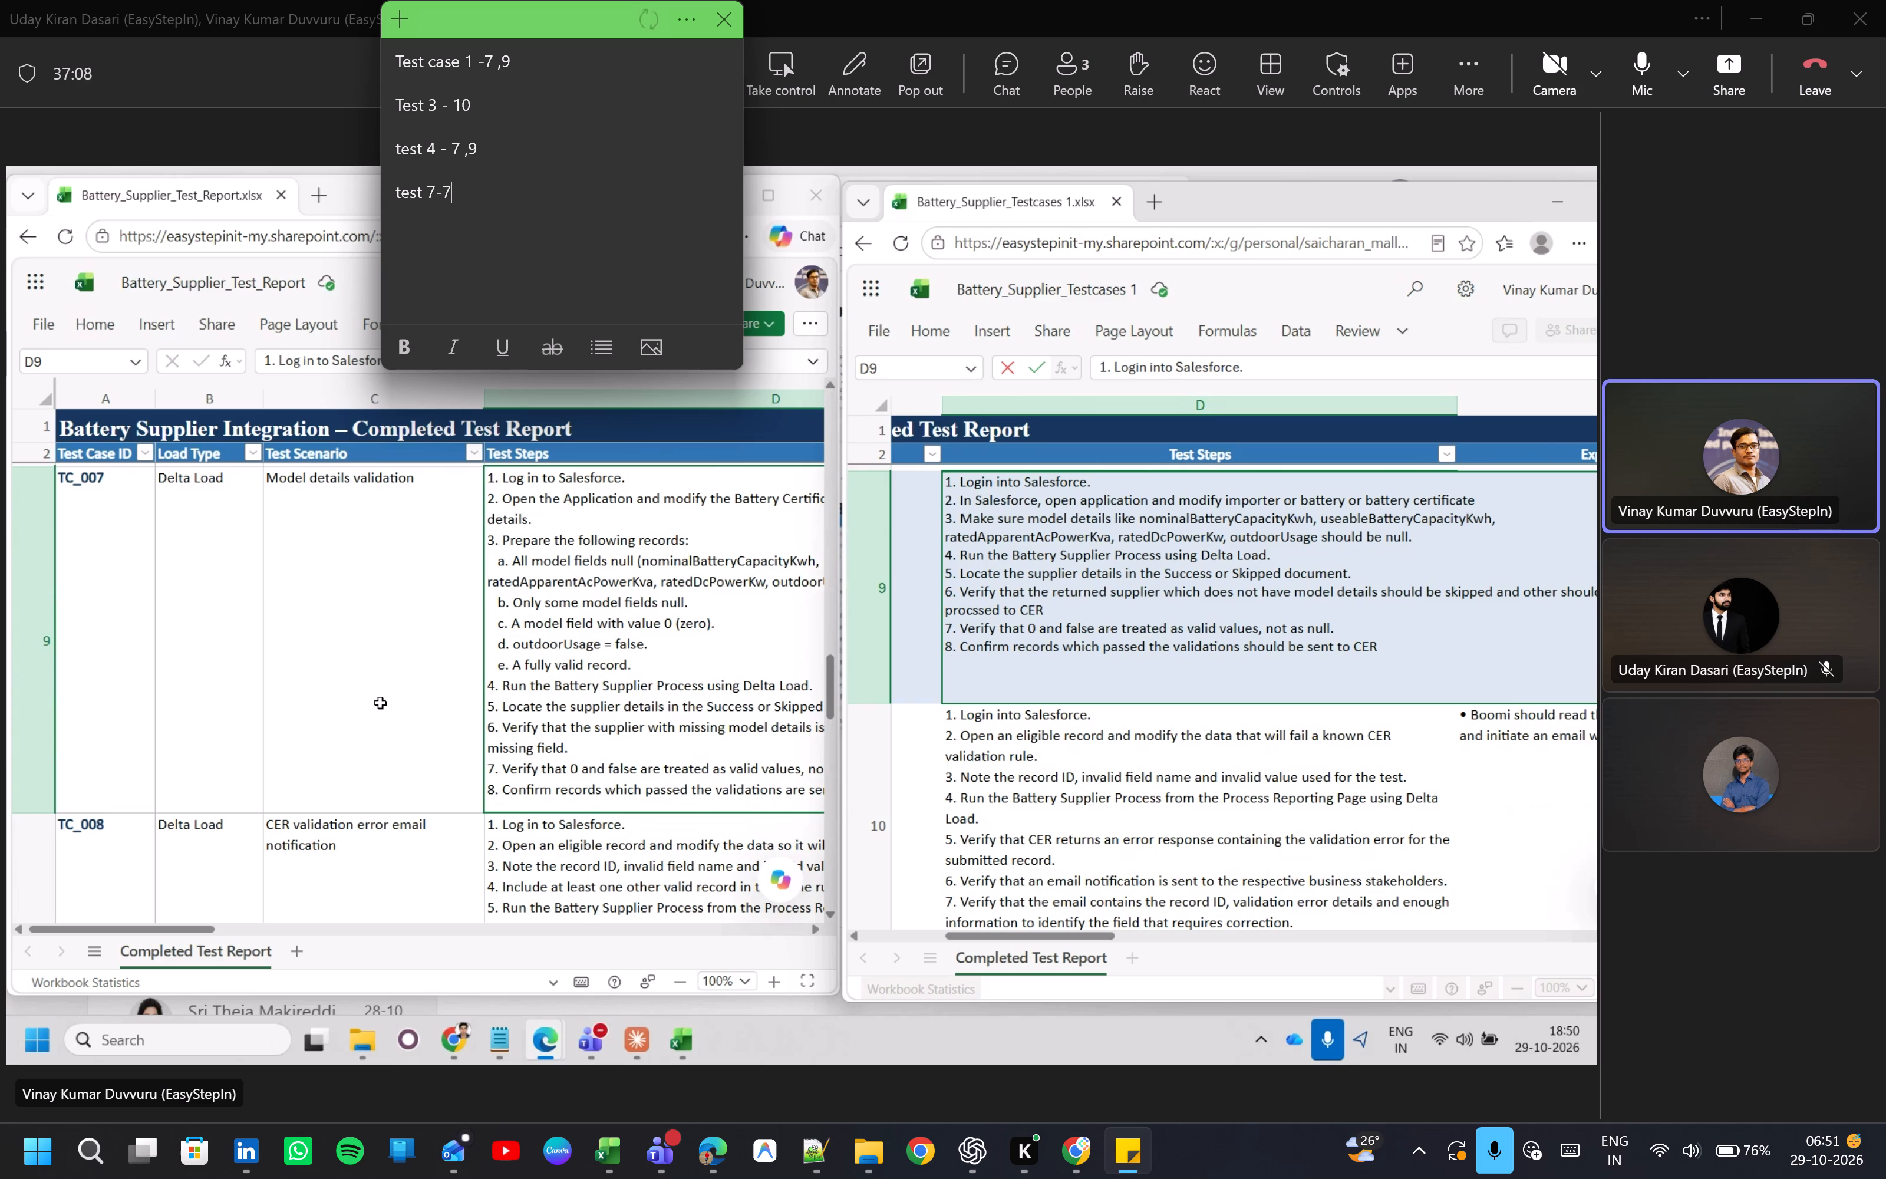
{"action": "key", "text": "shift+Return"}
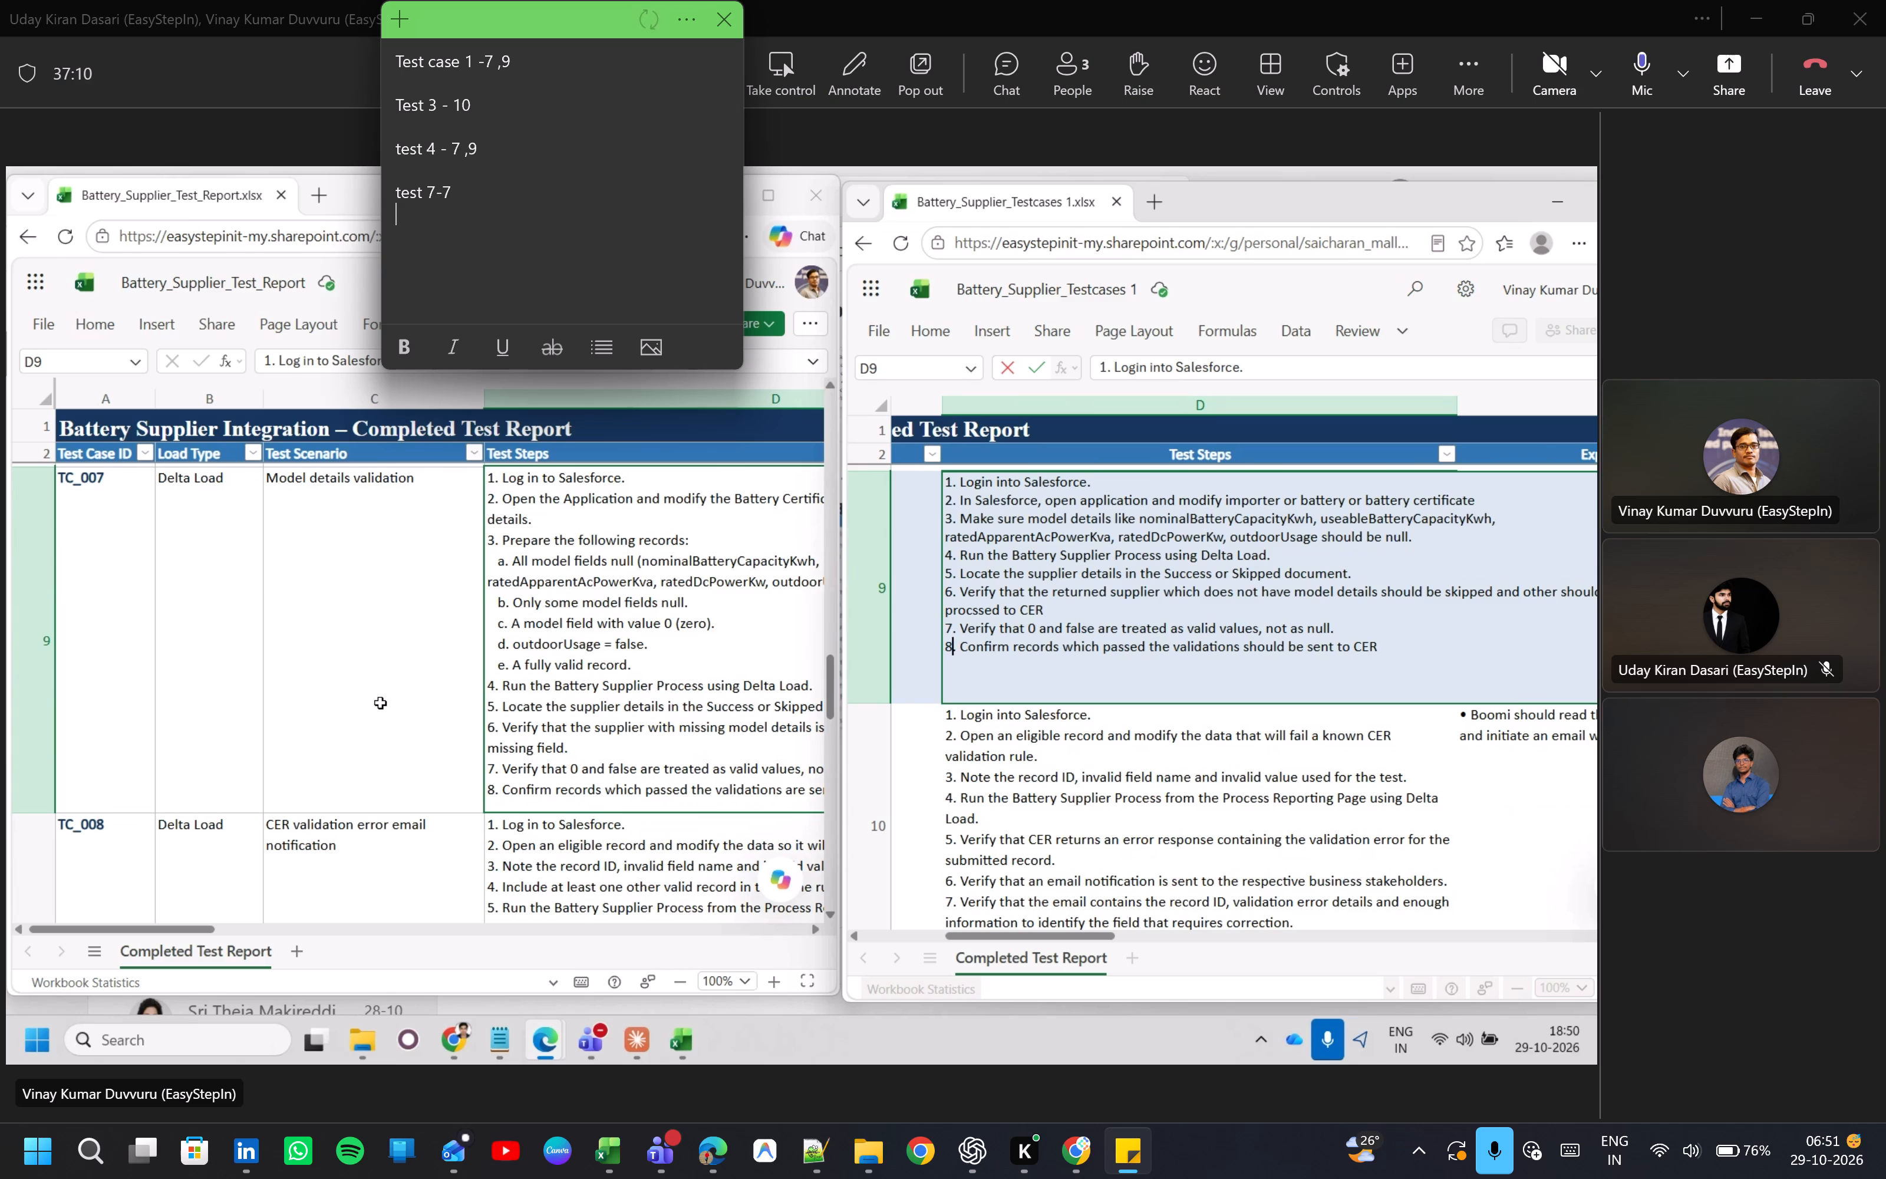
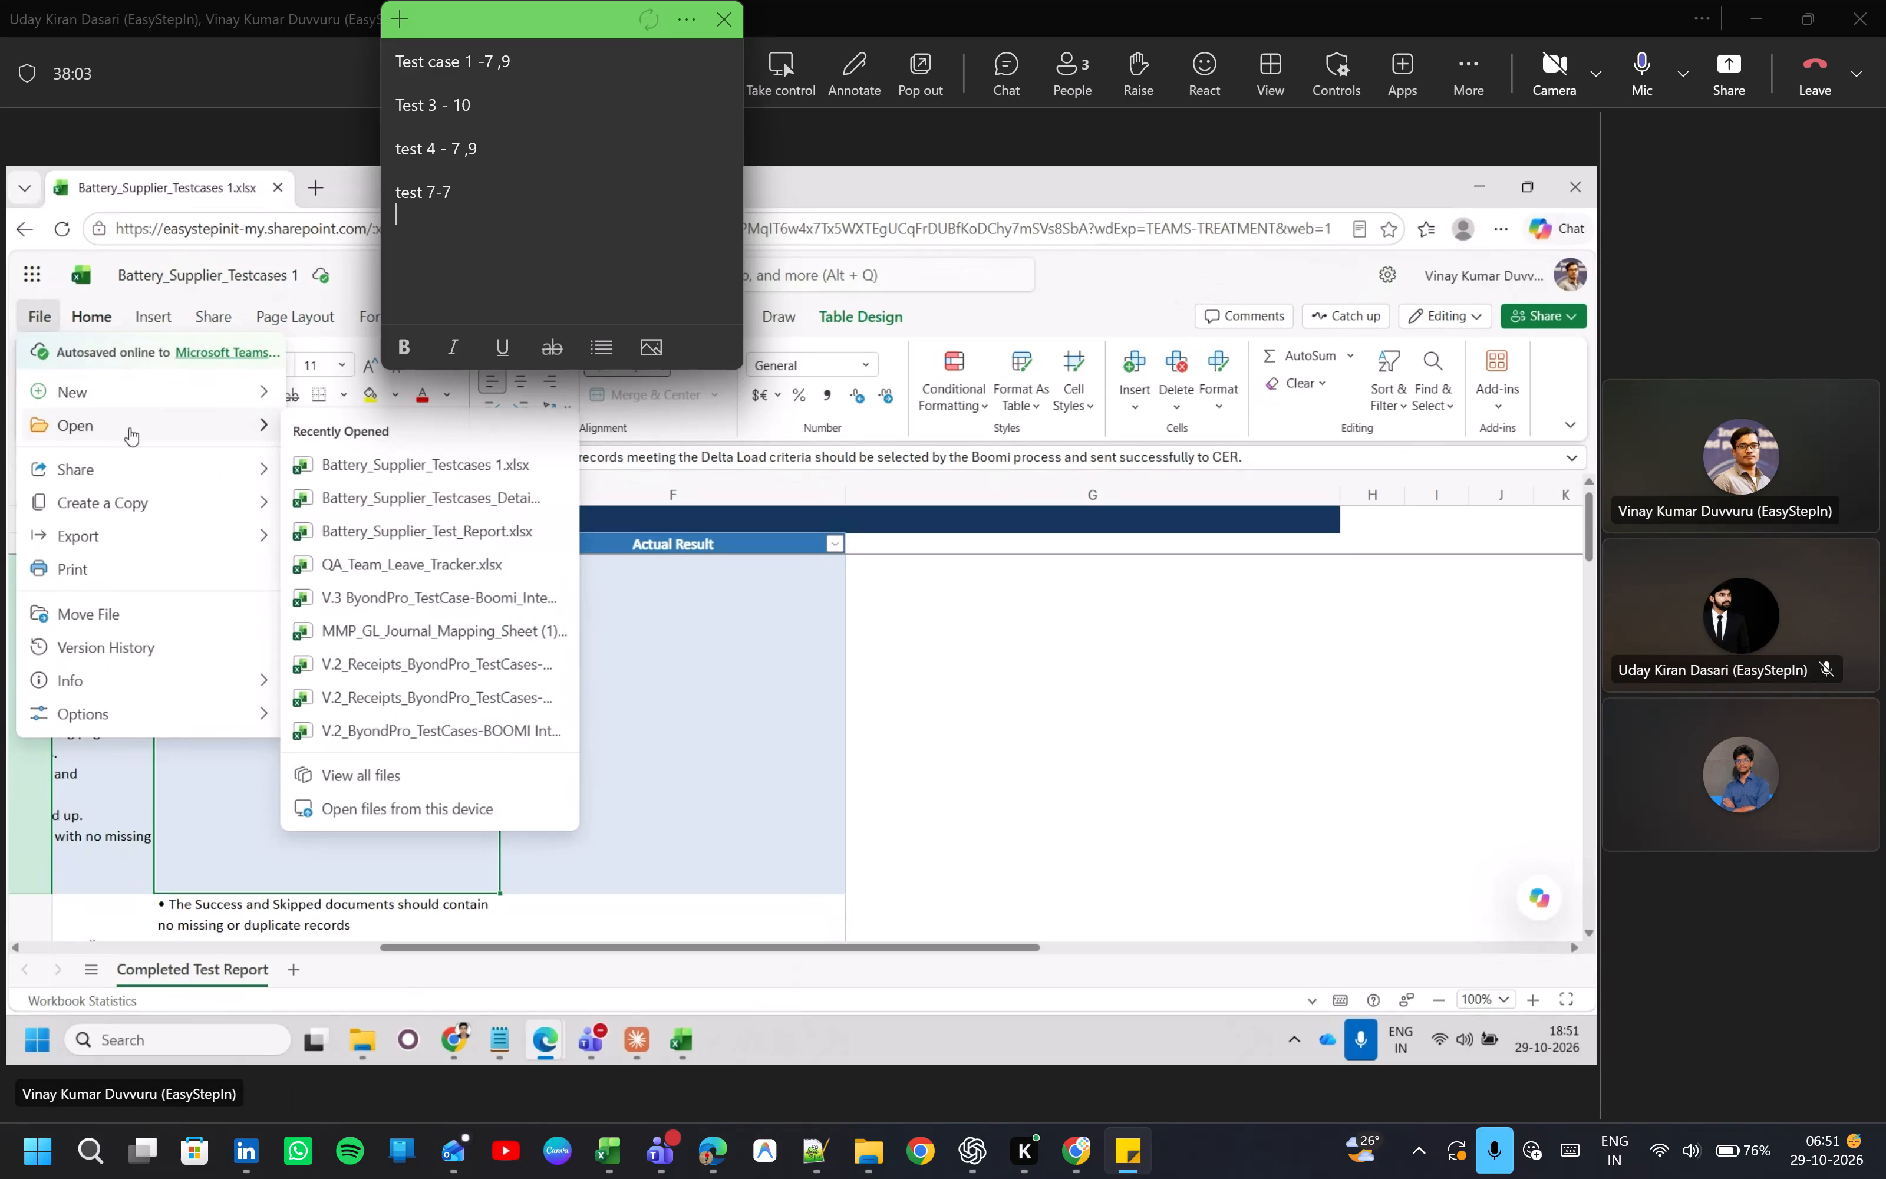
Copy the sticky note's full list of differing steps, from the Test case 1 entry through the test 7 entry.
{"action": "left_click_drag", "start_coordinate": [474, 200], "coordinate": [424, 140]}
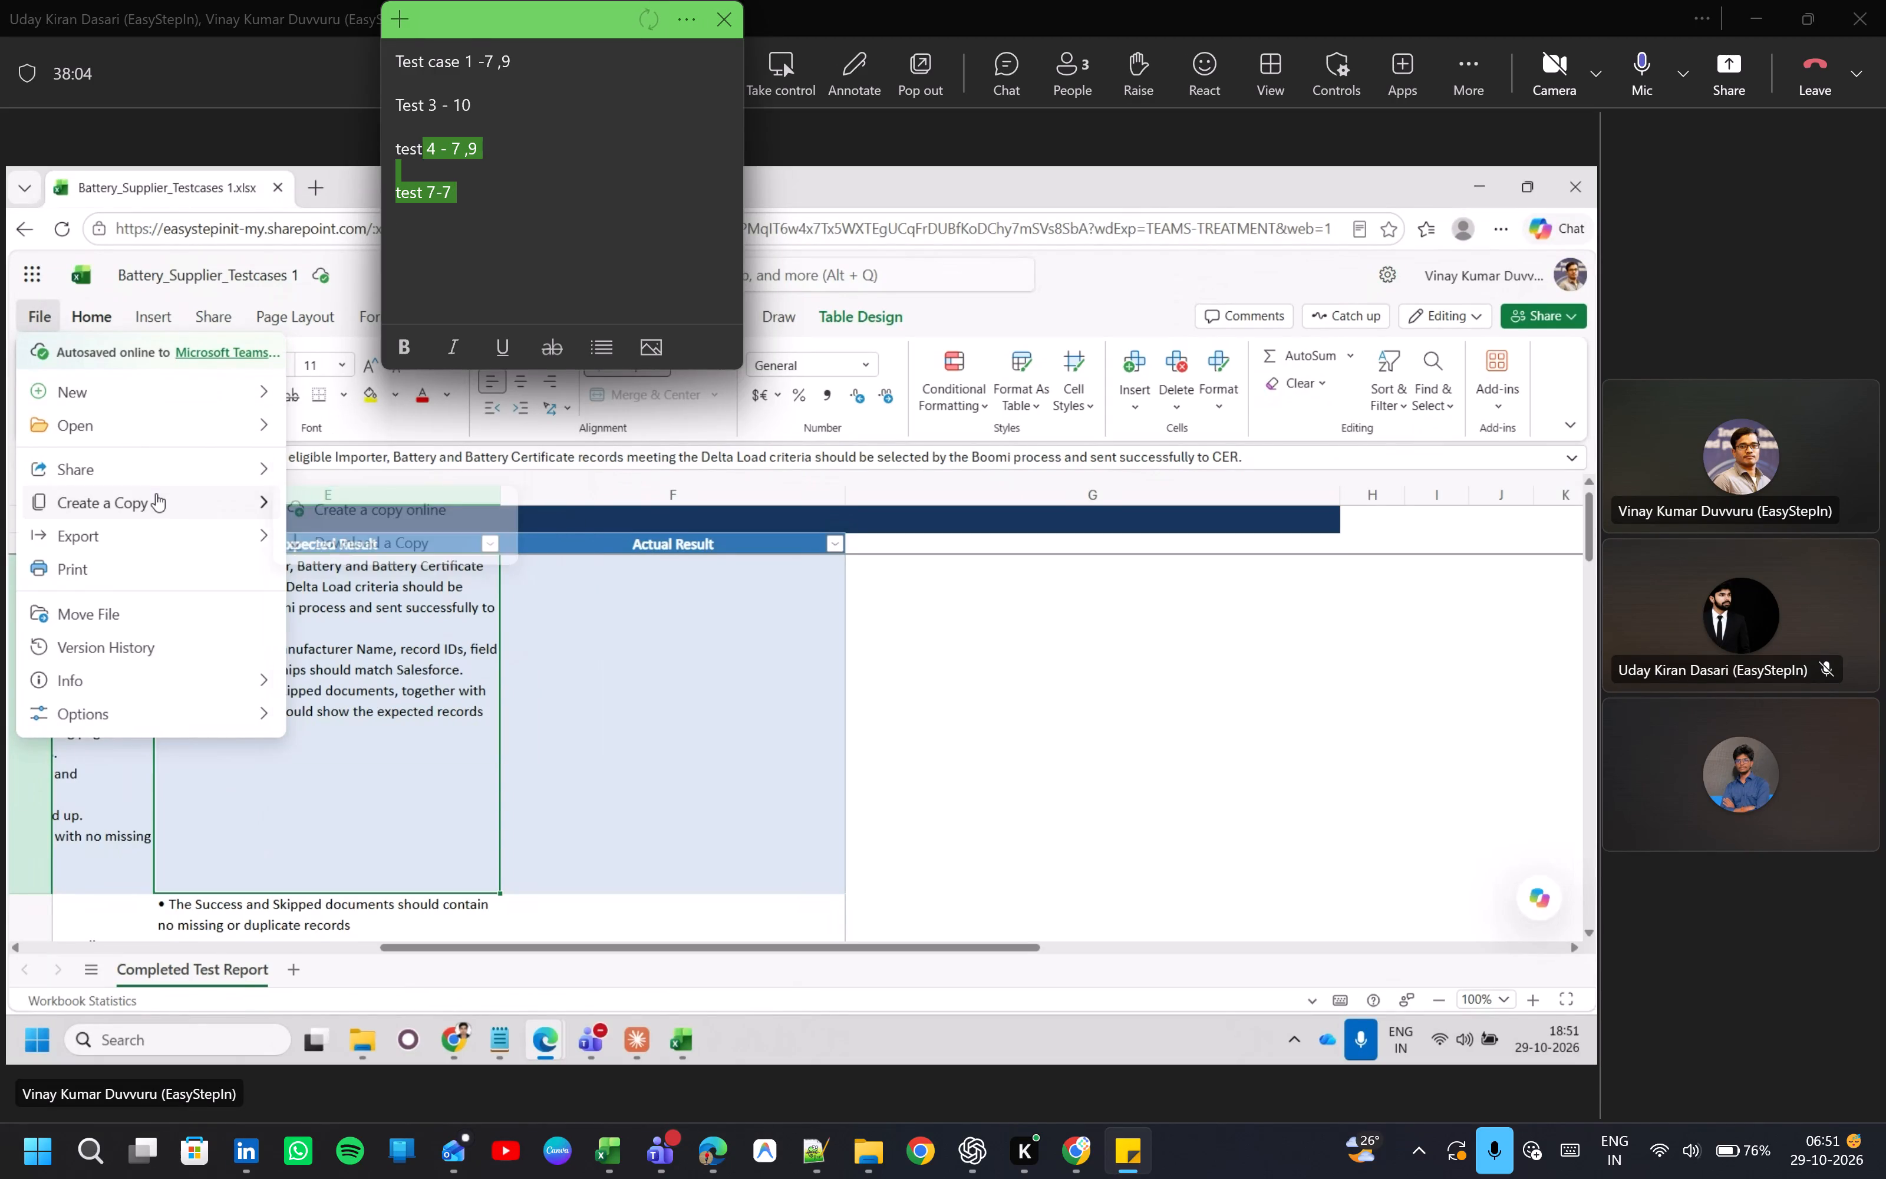
{"action": "left_click_drag", "start_coordinate": [424, 140], "coordinate": [390, 57]}
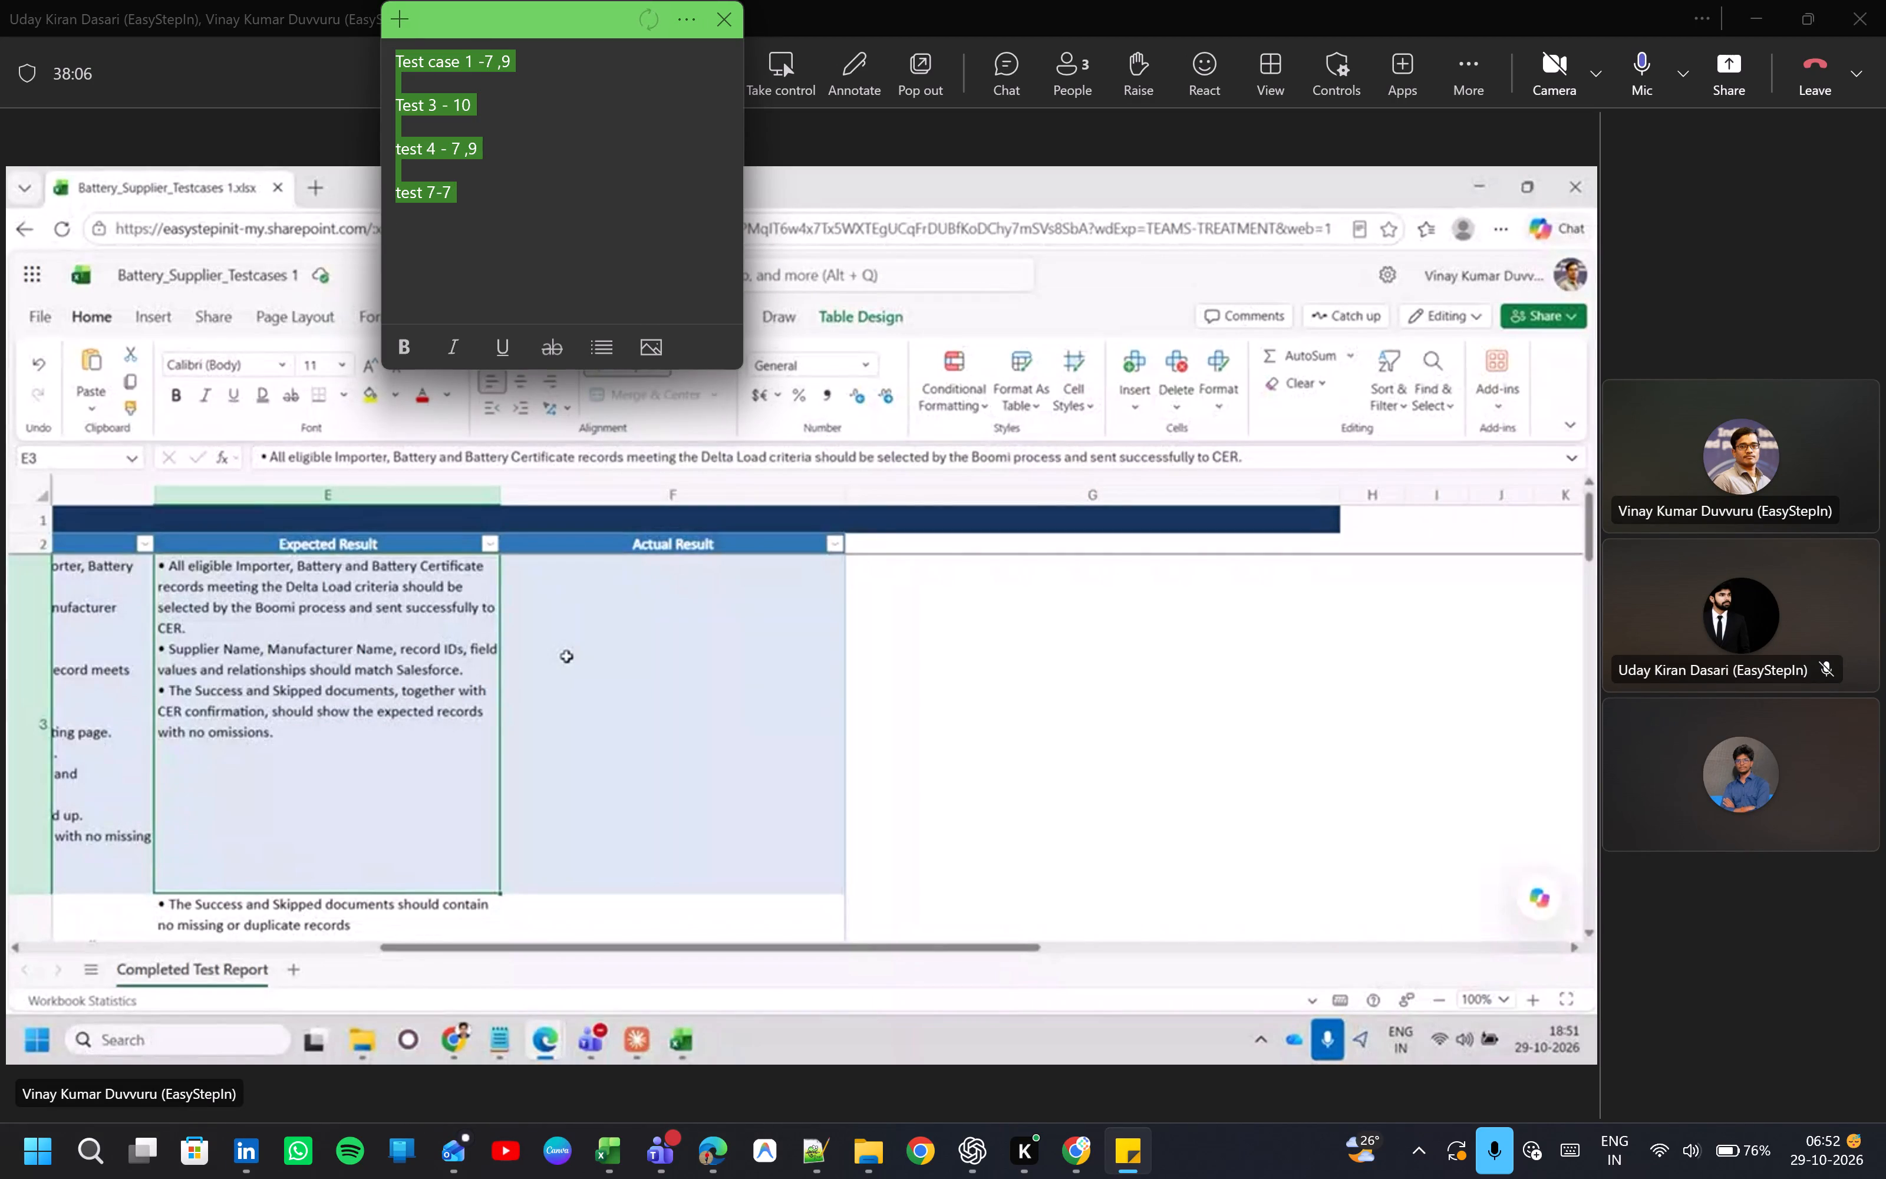
{"action": "key", "text": "ctrl+c"}
{"action": "key", "text": "ctrl+c"}
{"action": "key", "text": "ctrl+c"}
{"action": "key", "text": "ctrl+c"}
{"action": "key", "text": "ctrl+c"}
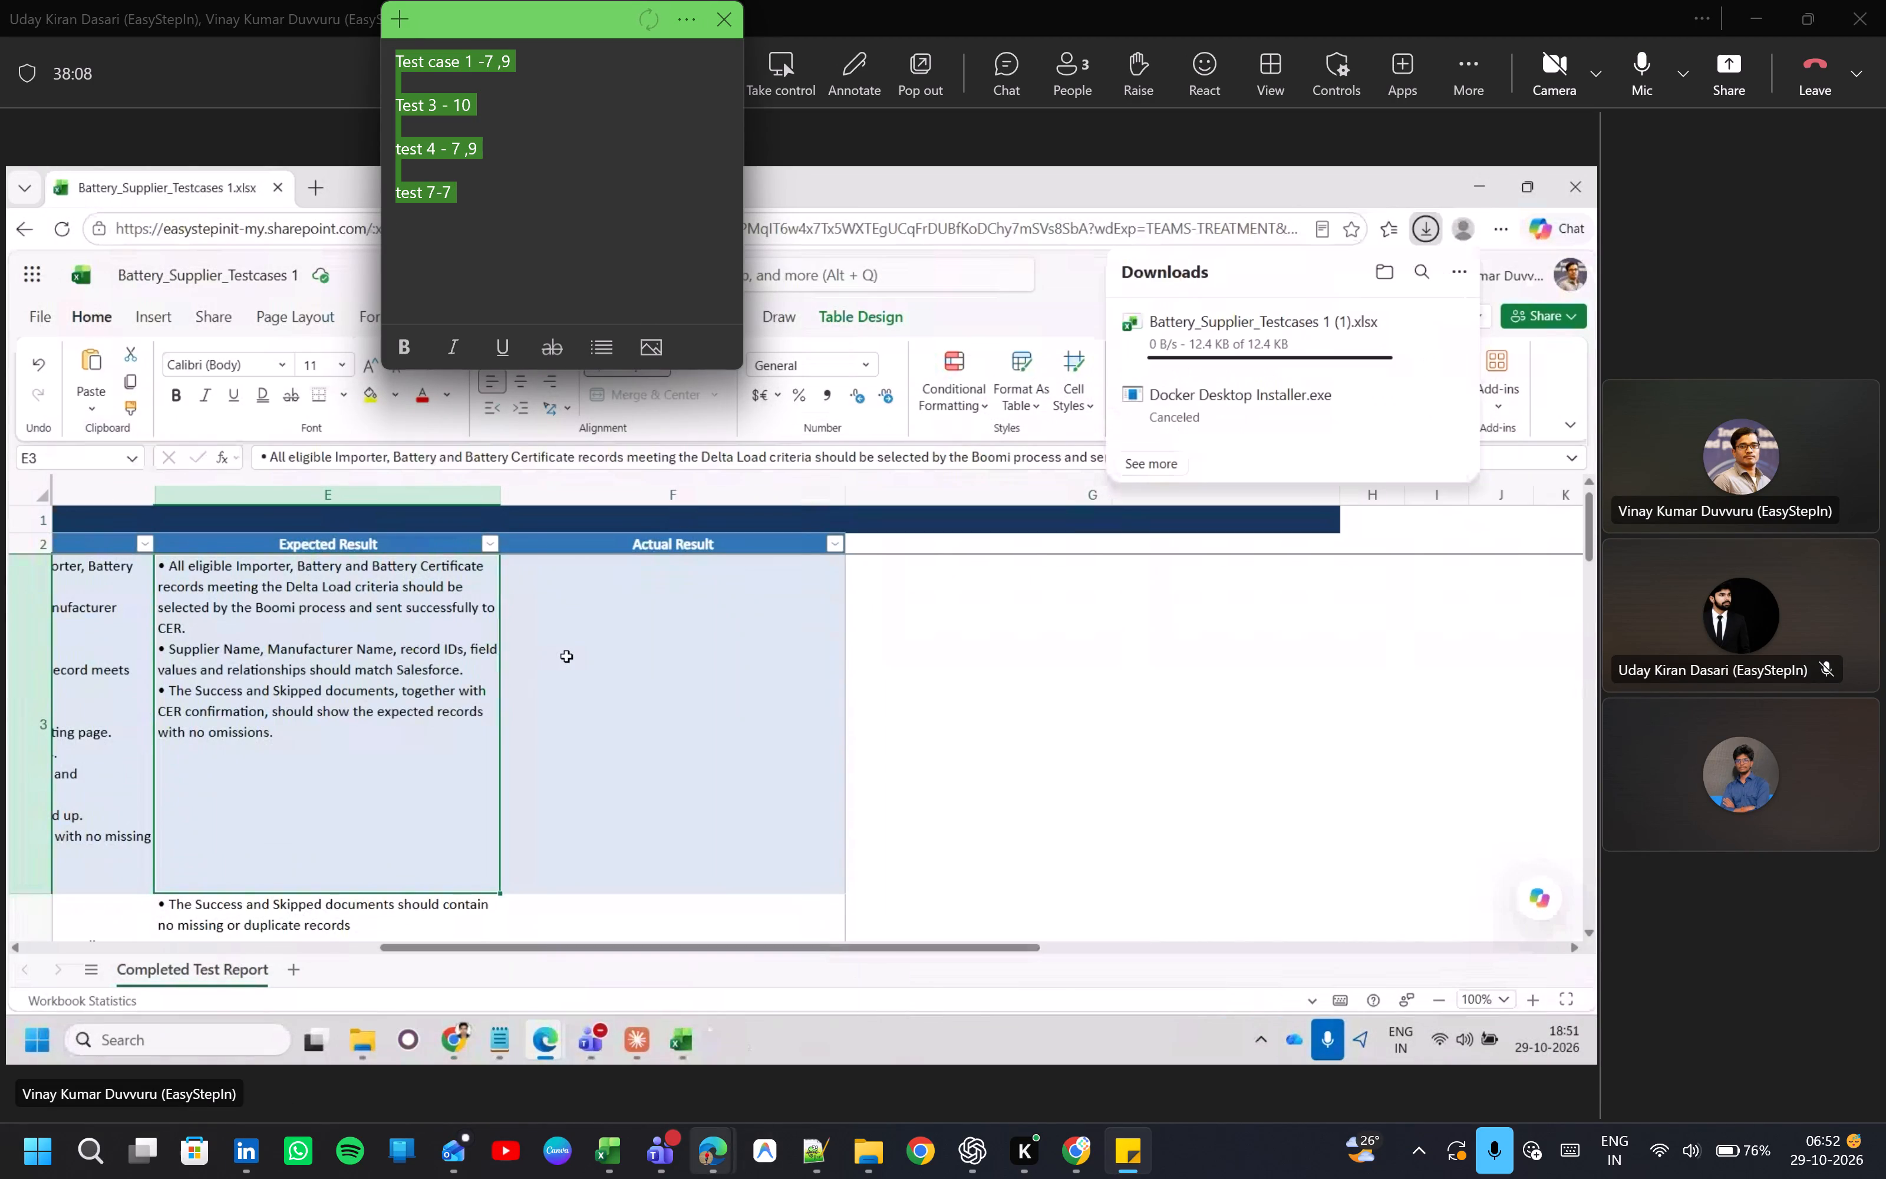